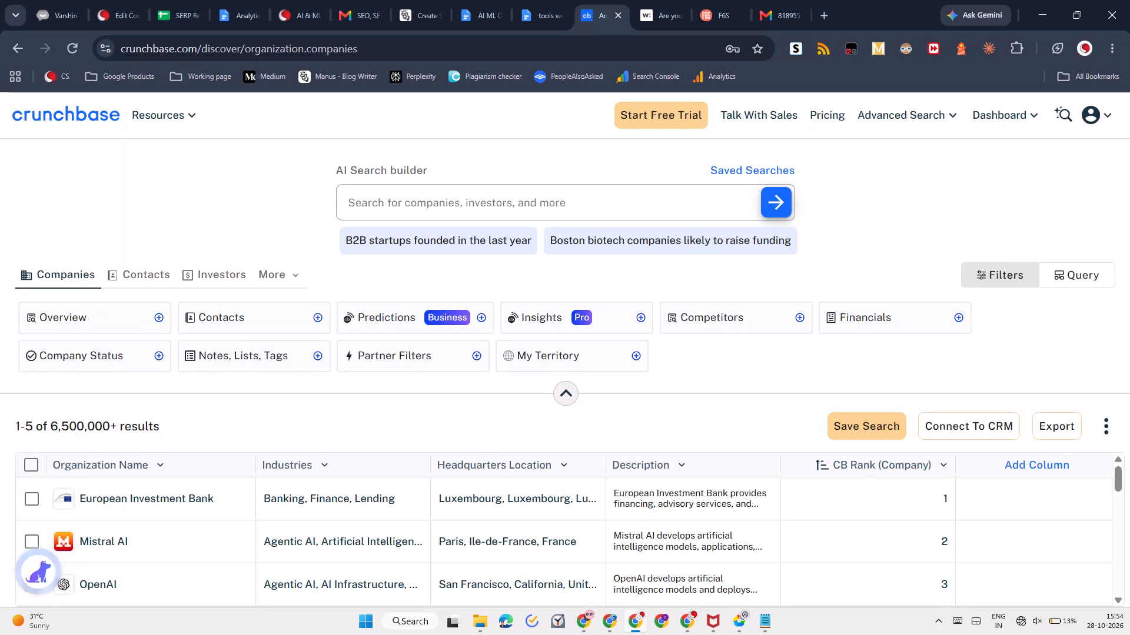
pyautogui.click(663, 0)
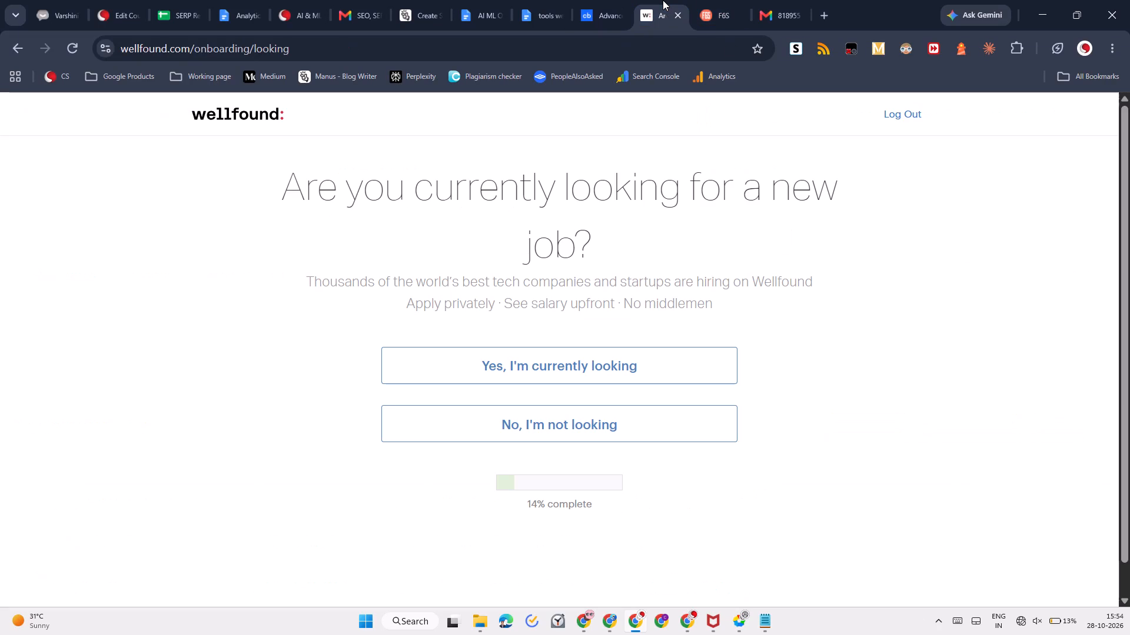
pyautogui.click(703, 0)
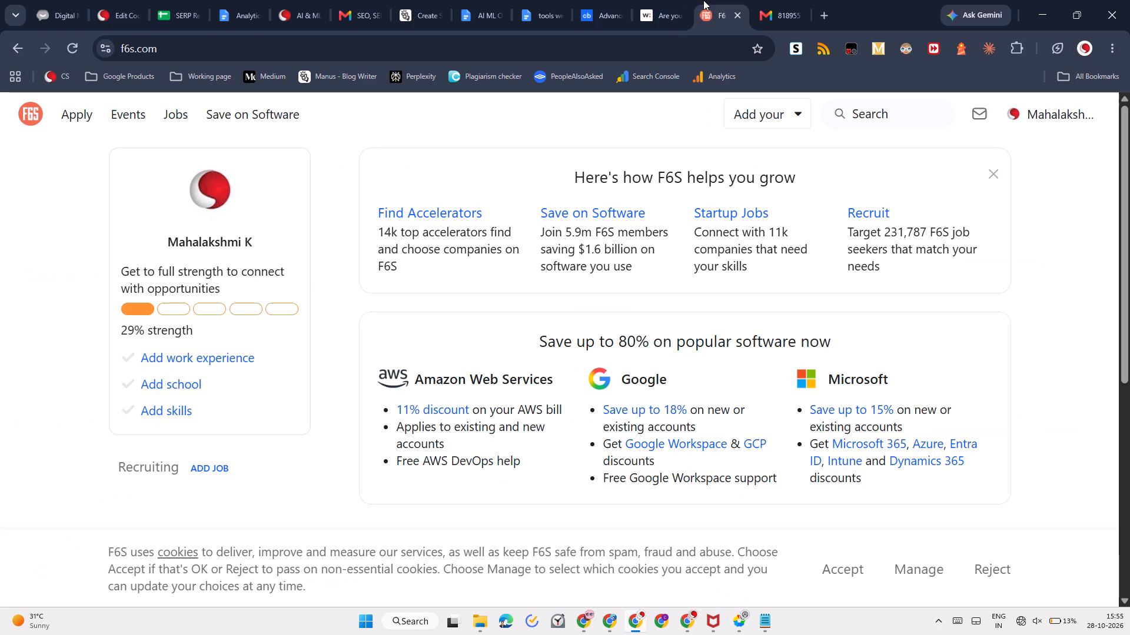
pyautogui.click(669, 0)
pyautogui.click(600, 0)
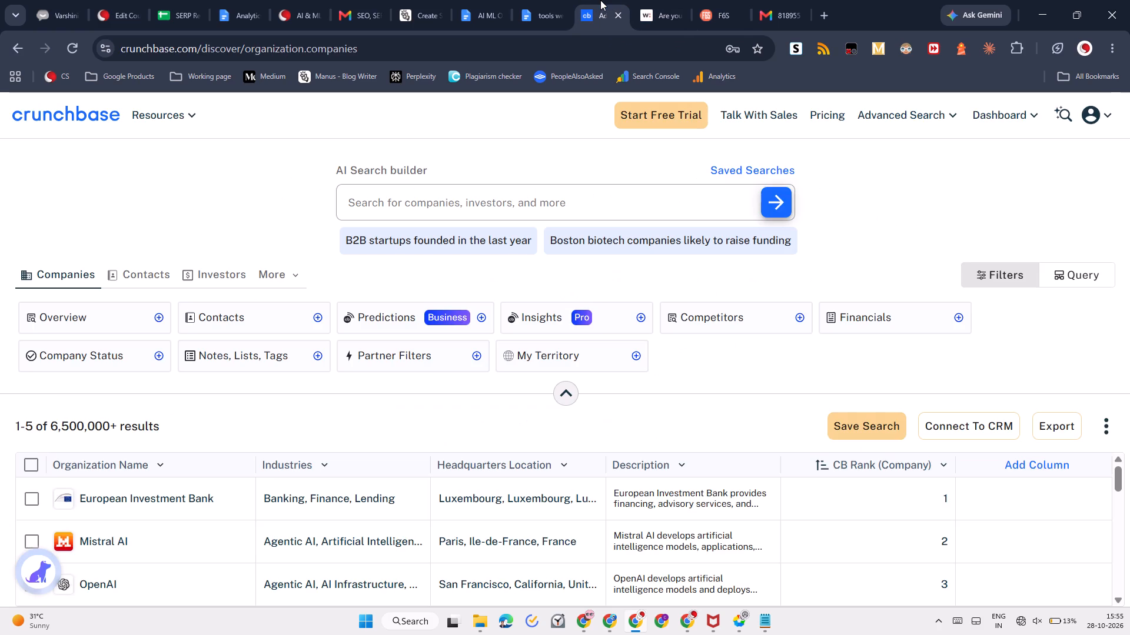
# Answer the Wellfound onboarding question about looking for a new job with "No, I'm not looking".
pyautogui.click(654, 0)
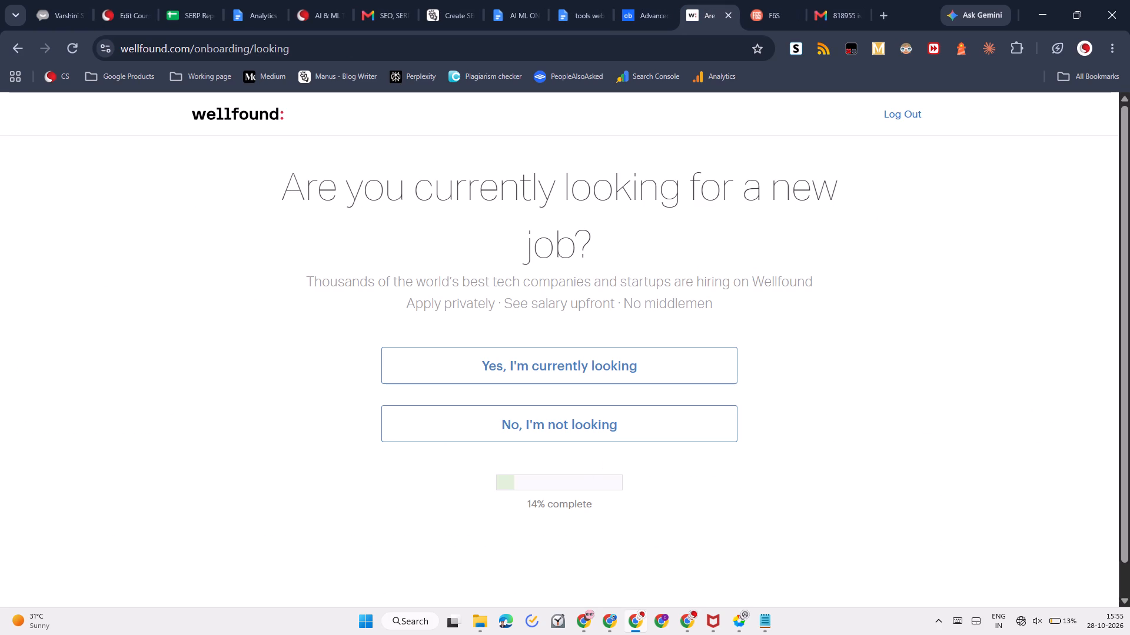
pyautogui.click(583, 430)
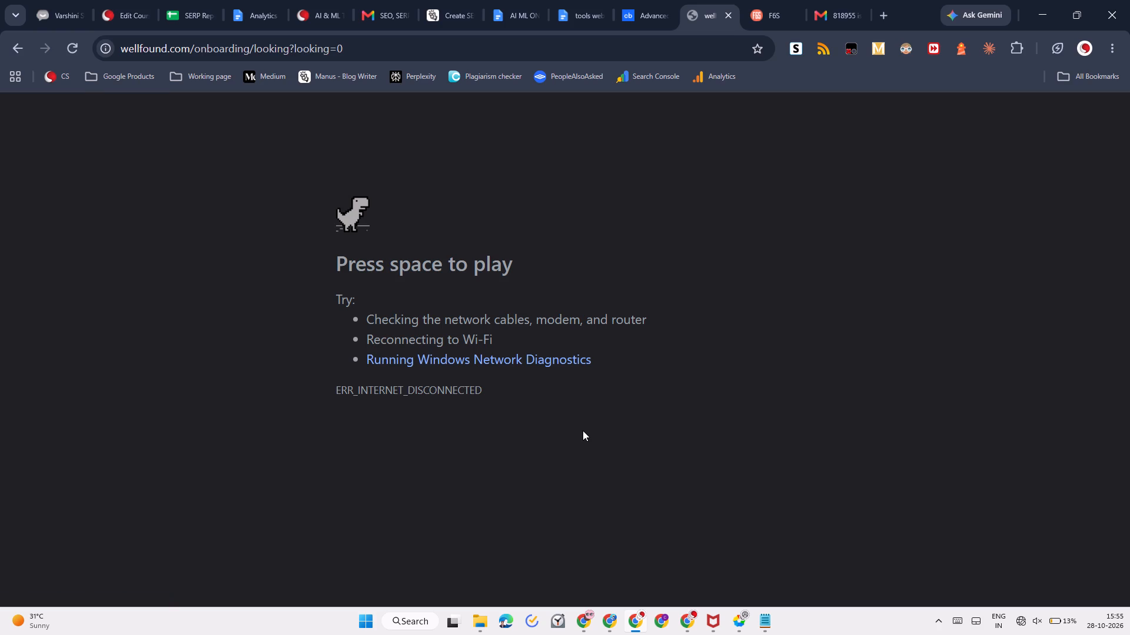
# Connect the computer to the CREDO_OMR_5G Wi-Fi network.
pyautogui.click(1038, 627)
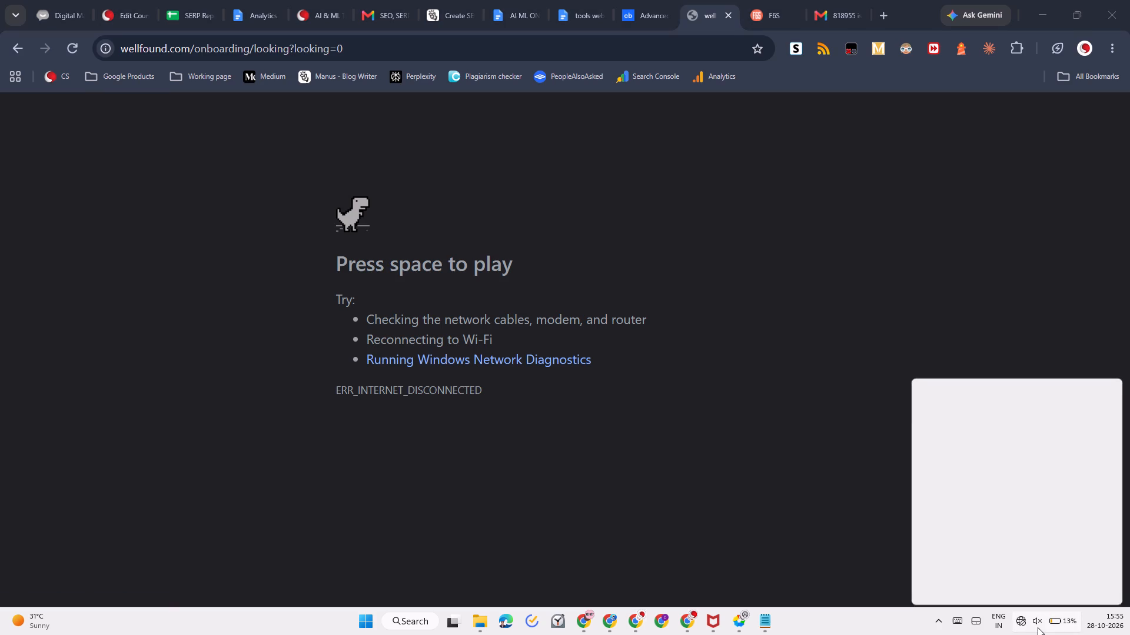
pyautogui.click(979, 392)
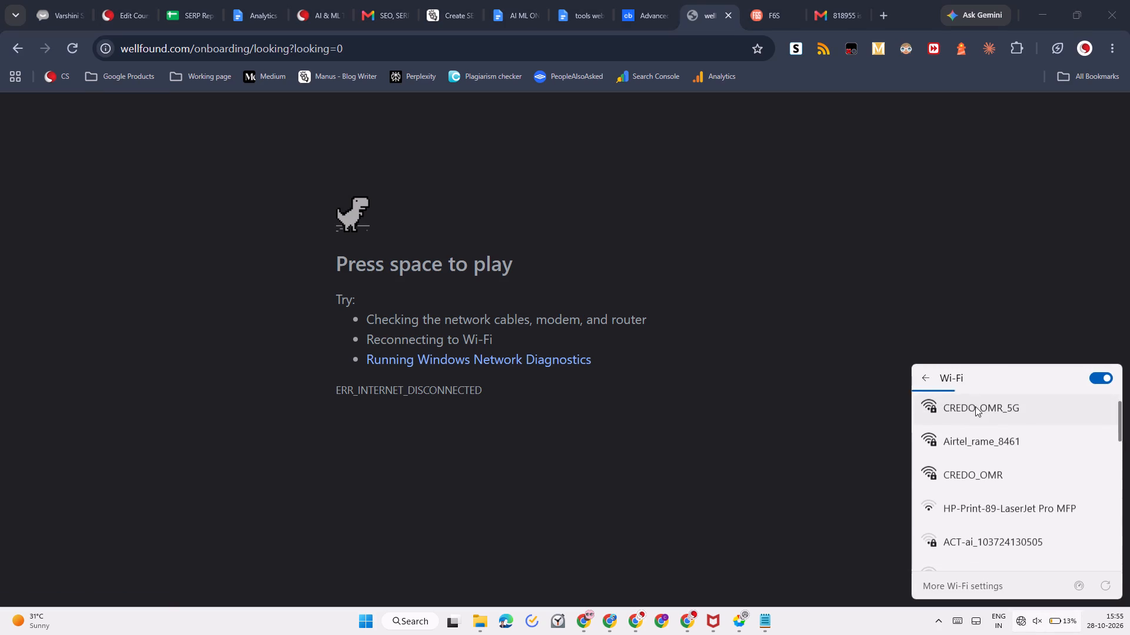
pyautogui.click(975, 406)
pyautogui.click(1050, 471)
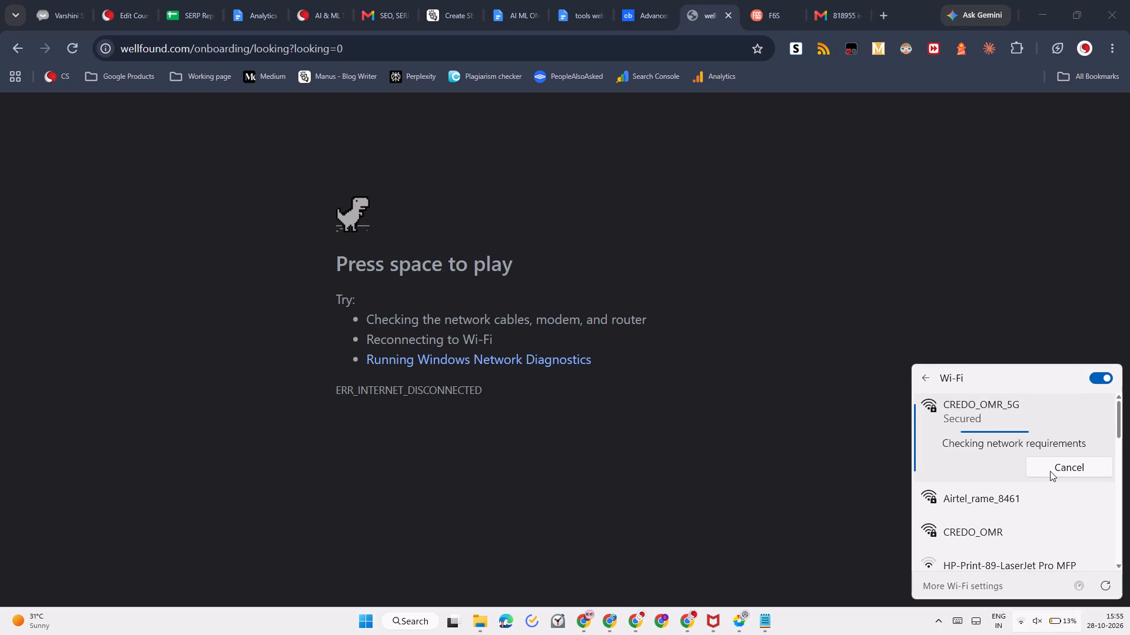
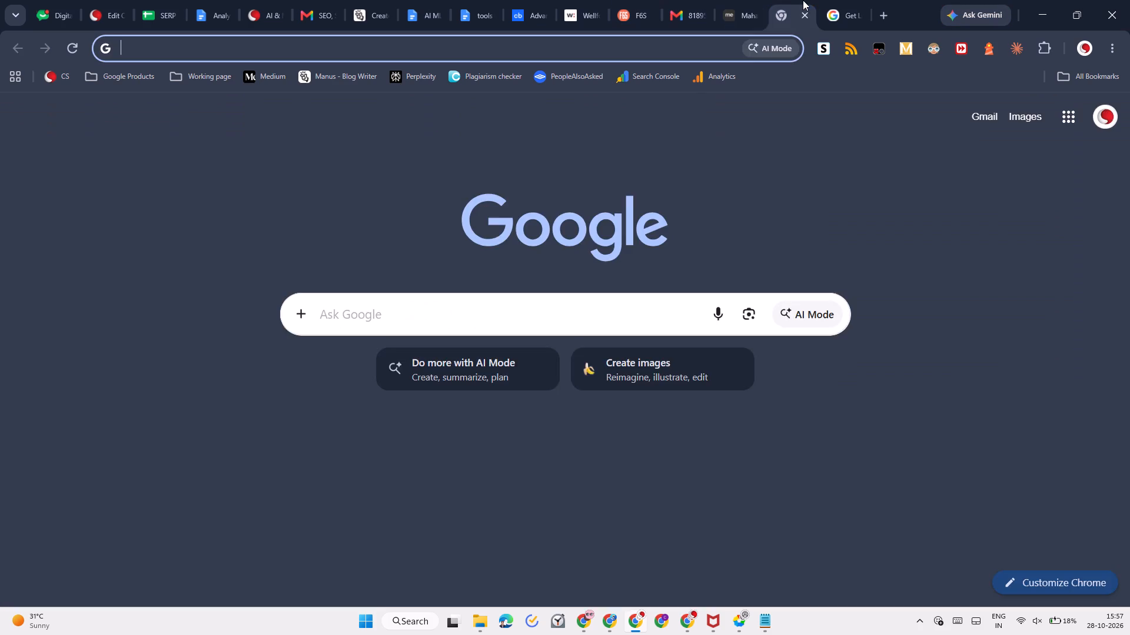
# Switch to the Google Business Profile page and open its sign-in route to the business details form, ready at the business name.
pyautogui.doubleClick(836, 1)
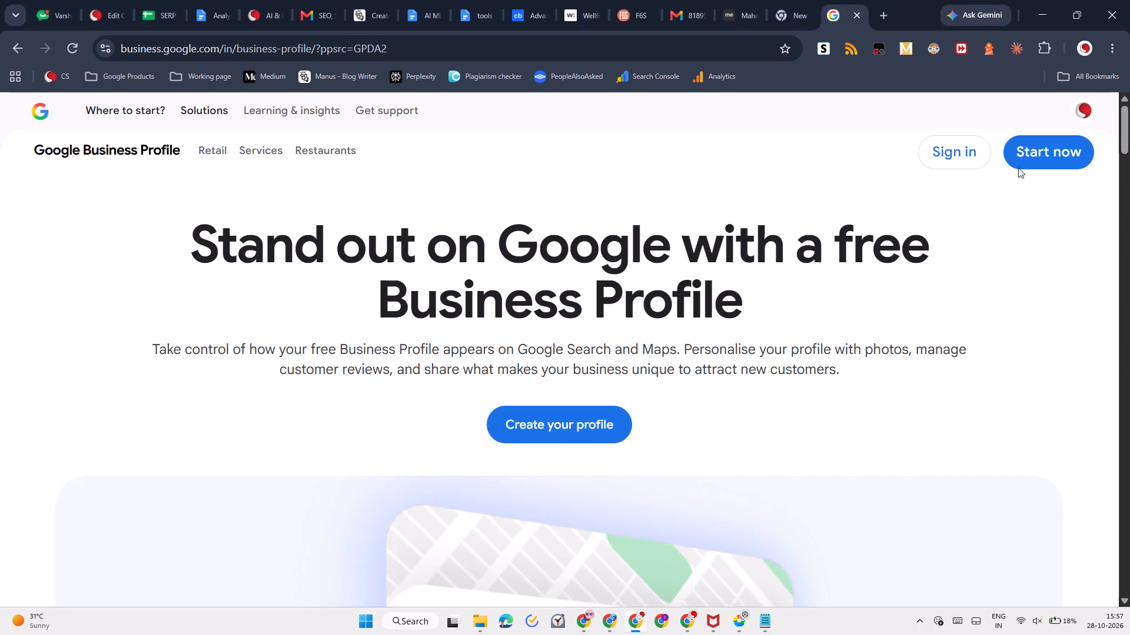
pyautogui.click(976, 152)
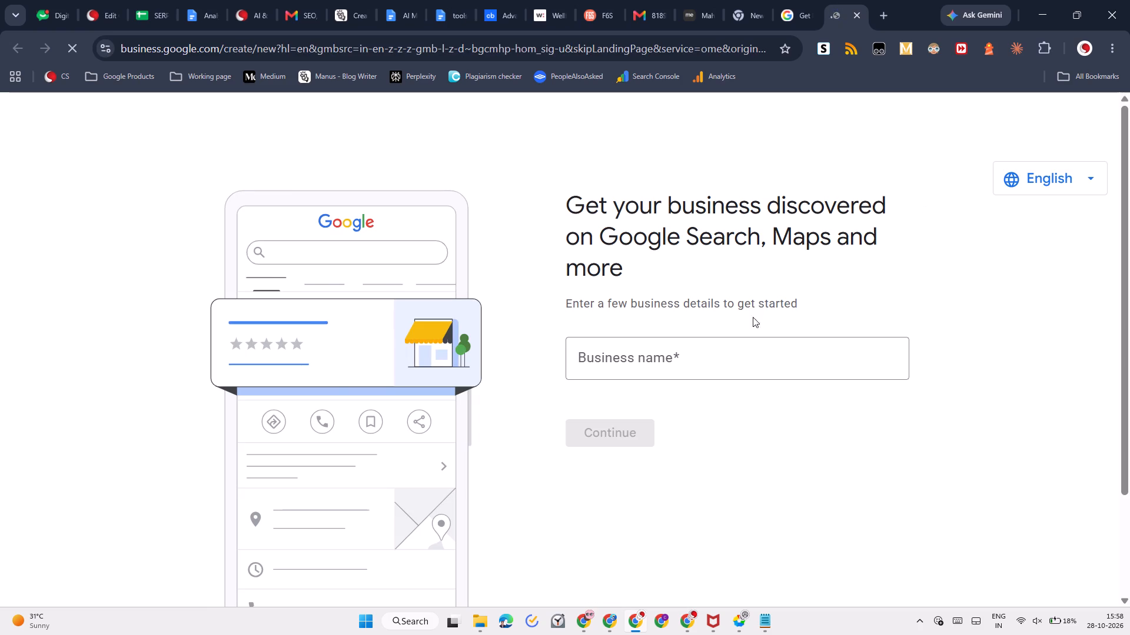
pyautogui.doubleClick(674, 365)
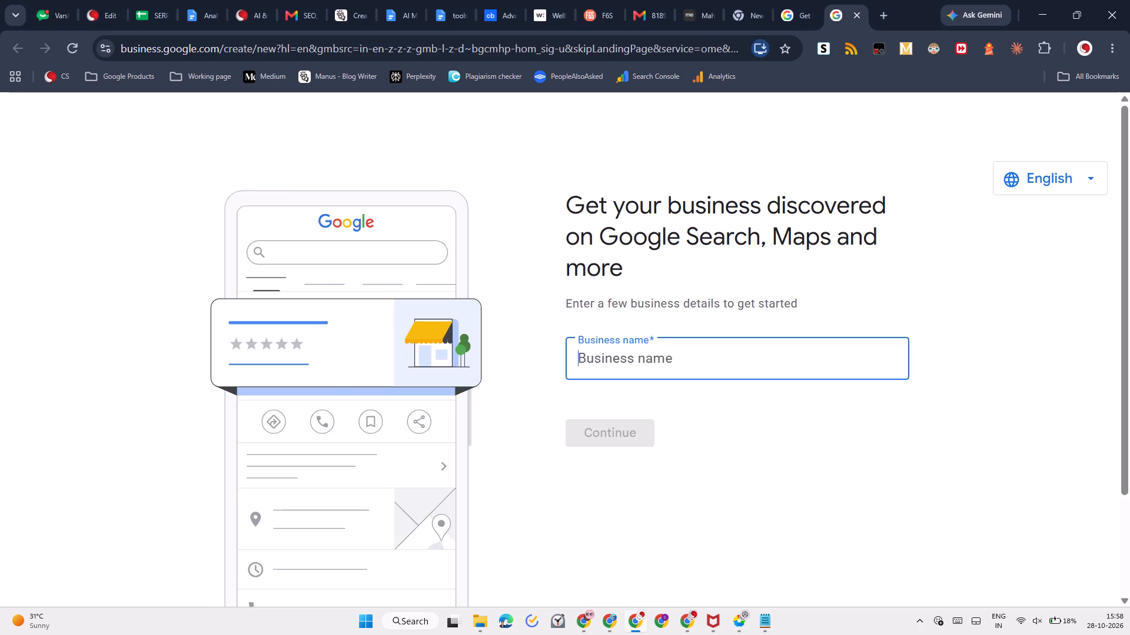
# Return to the Google Business Profile landing page and check which Google account is signed in.
pyautogui.doubleClick(816, 0)
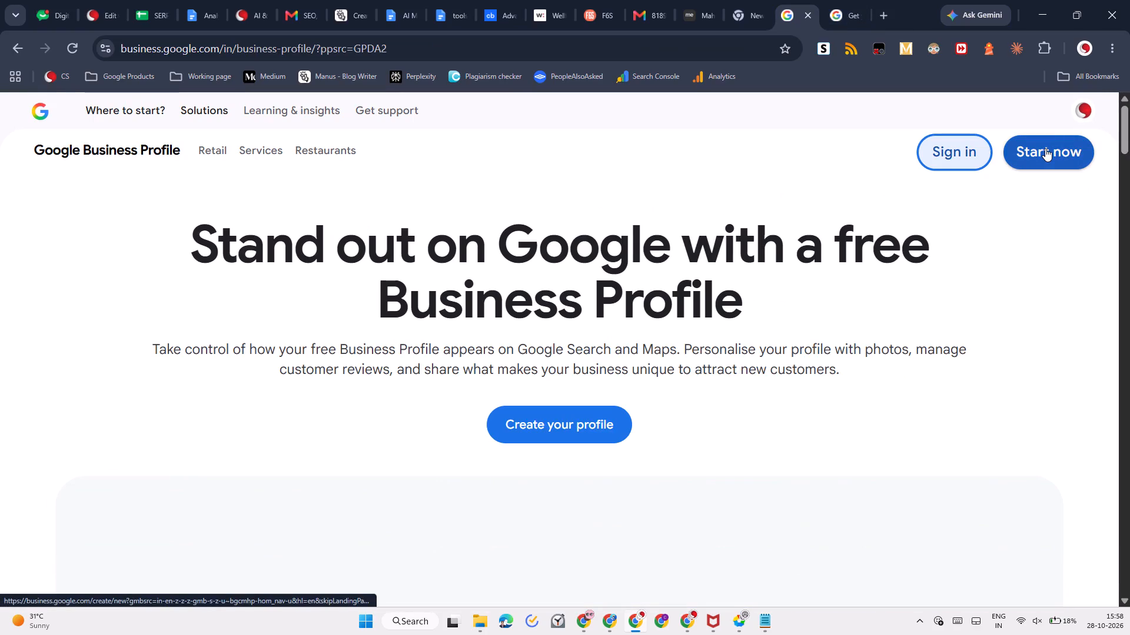
pyautogui.click(1071, 116)
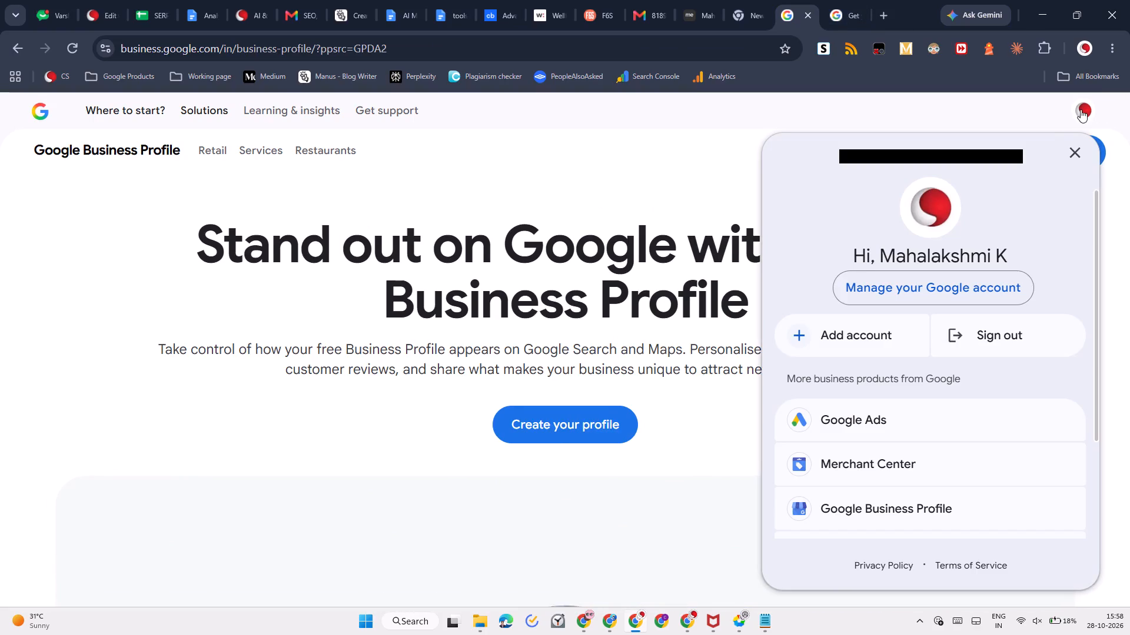
pyautogui.click(652, 145)
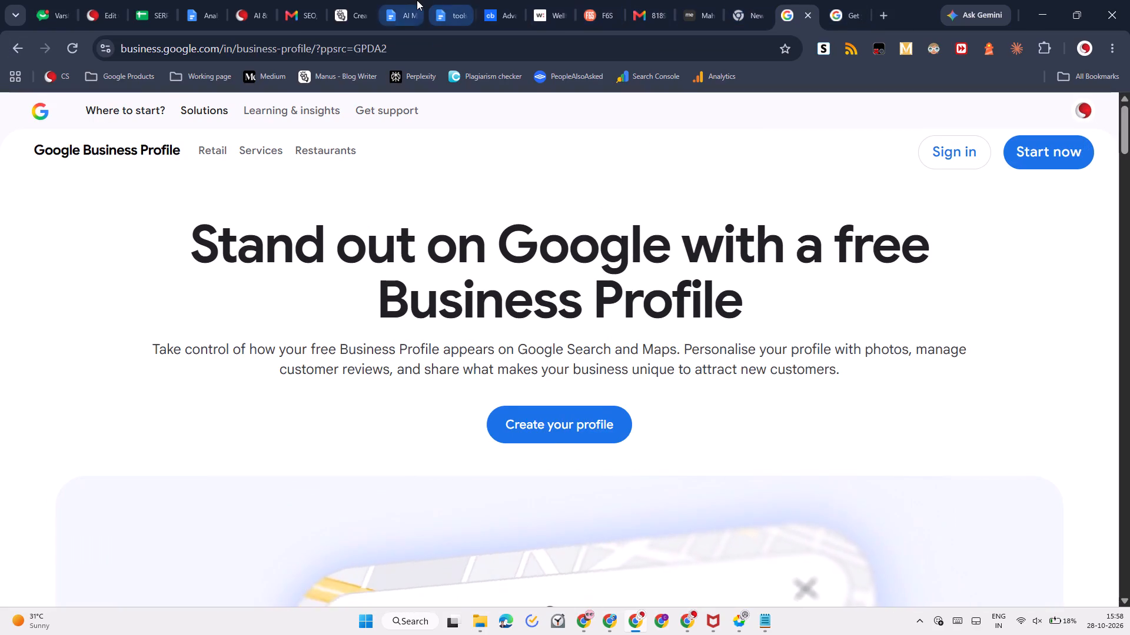
# Try to copy the g2.com link from the G2 row of the tools web backlinks document and open it in a new browser tab.
pyautogui.doubleClick(422, 0)
pyautogui.doubleClick(453, 0)
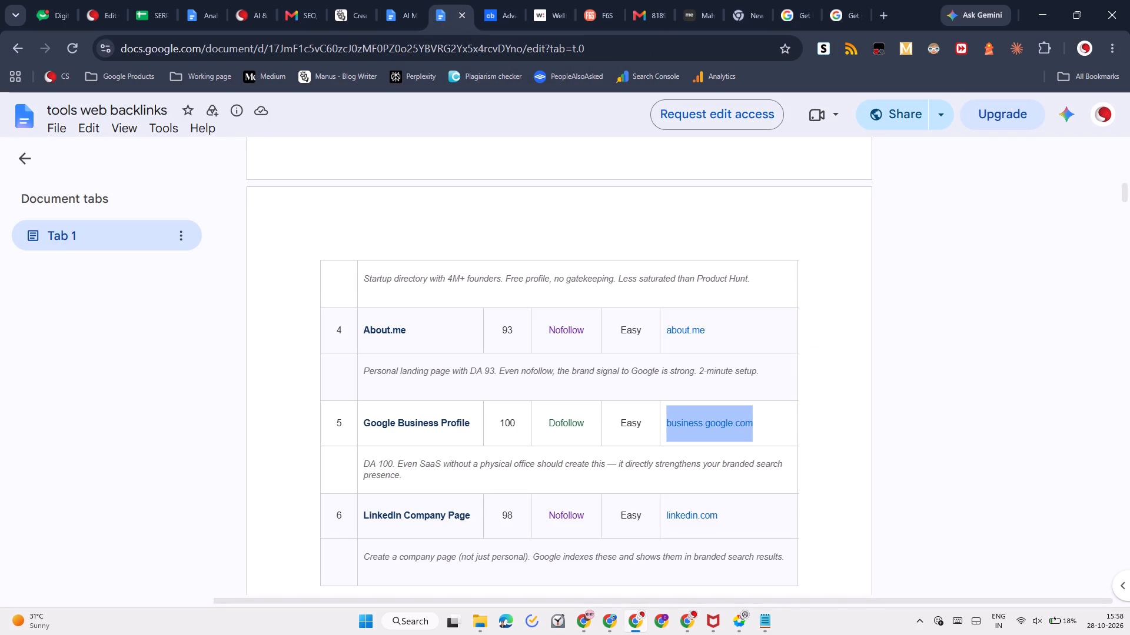
pyautogui.scroll(-4, 700, 497)
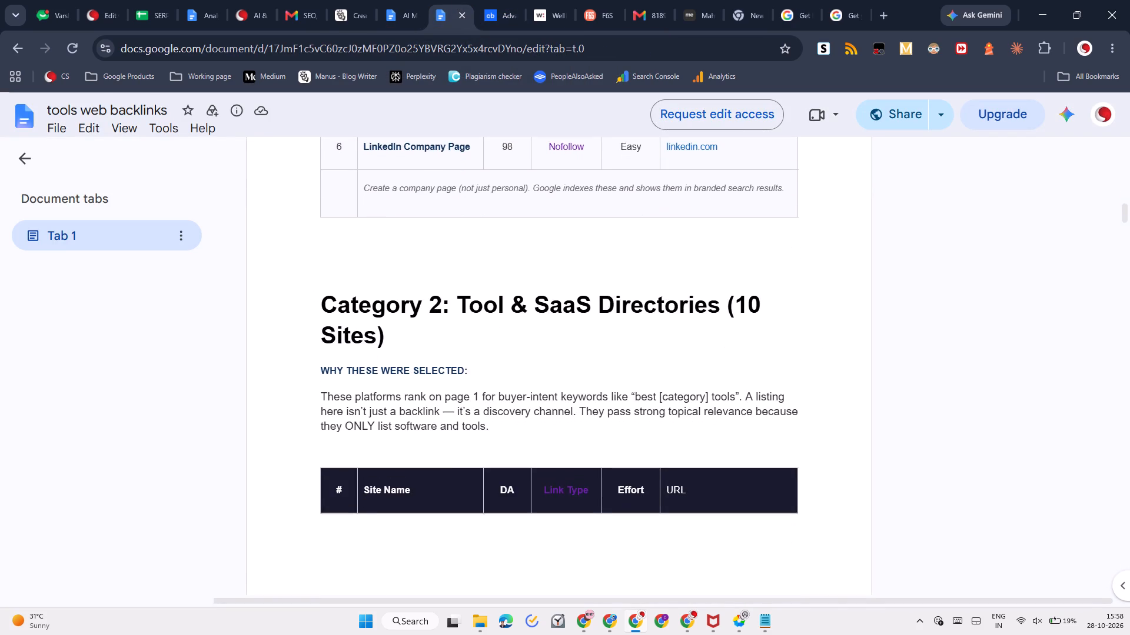
pyautogui.scroll(-5, 699, 496)
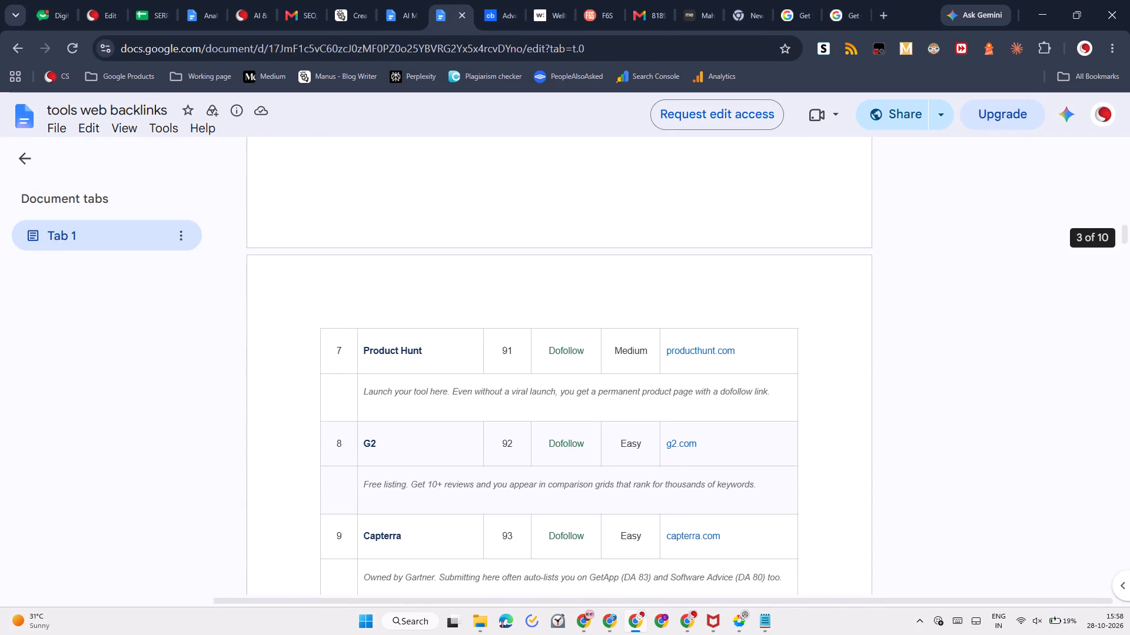
pyautogui.moveTo(665, 446); pyautogui.dragTo(699, 442)
pyautogui.doubleClick(713, 439)
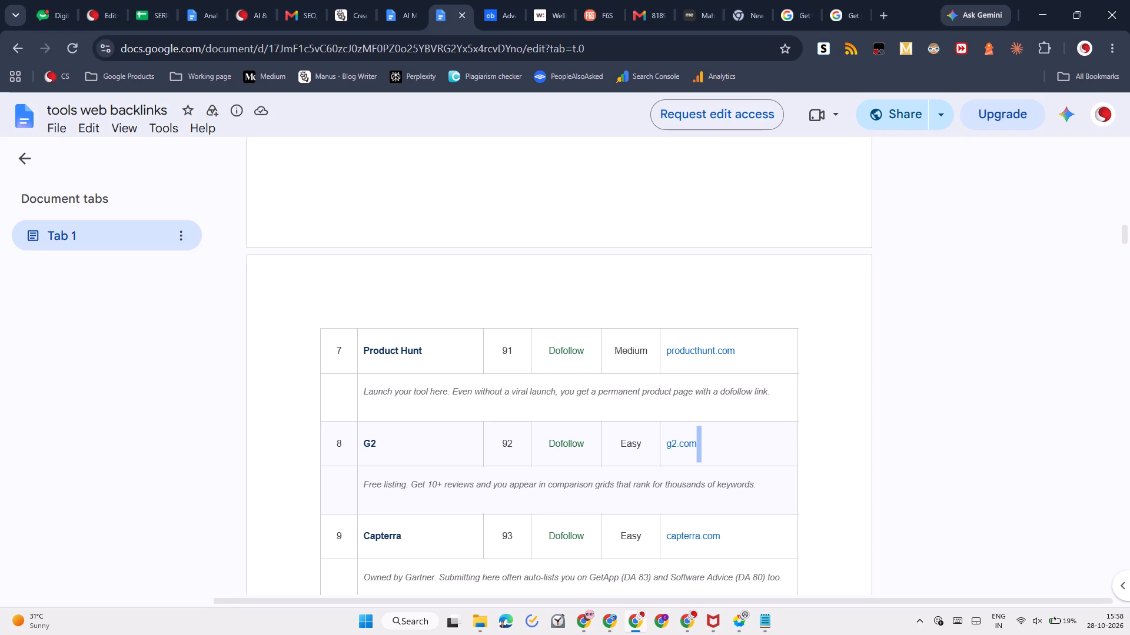
pyautogui.moveTo(712, 439); pyautogui.dragTo(666, 451)
pyautogui.click(666, 451)
pyautogui.moveTo(664, 450); pyautogui.dragTo(683, 440)
pyautogui.rightClick(681, 440)
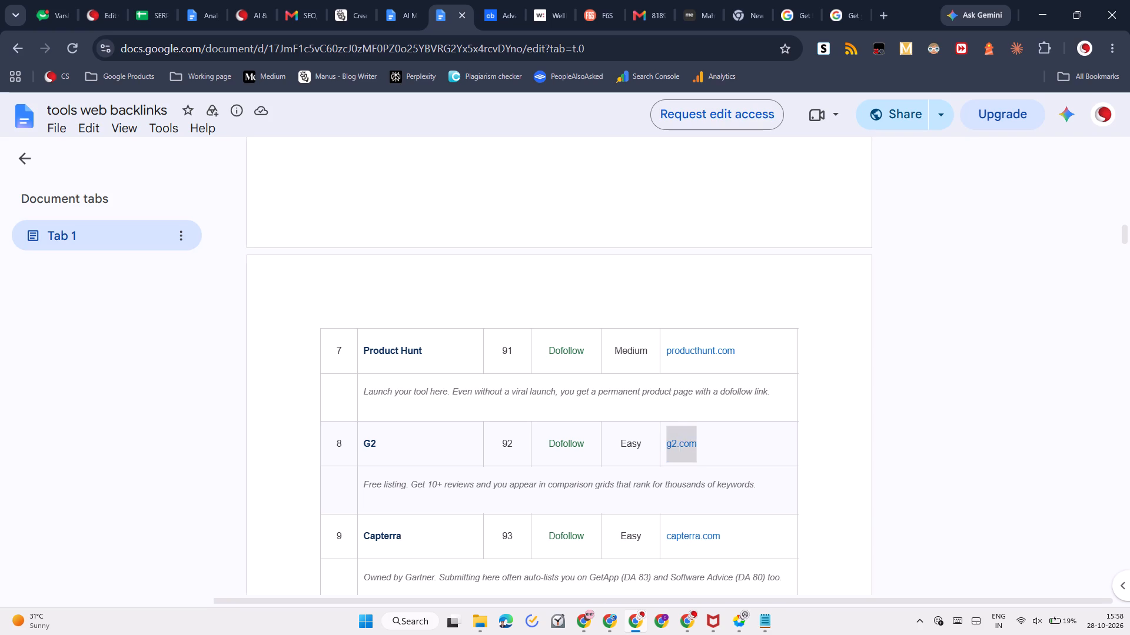
pyautogui.moveTo(683, 440); pyautogui.dragTo(687, 439)
pyautogui.rightClick(687, 439)
pyautogui.click(687, 439)
pyautogui.hotkey('ctrl', 'c')
pyautogui.doubleClick(867, 0)
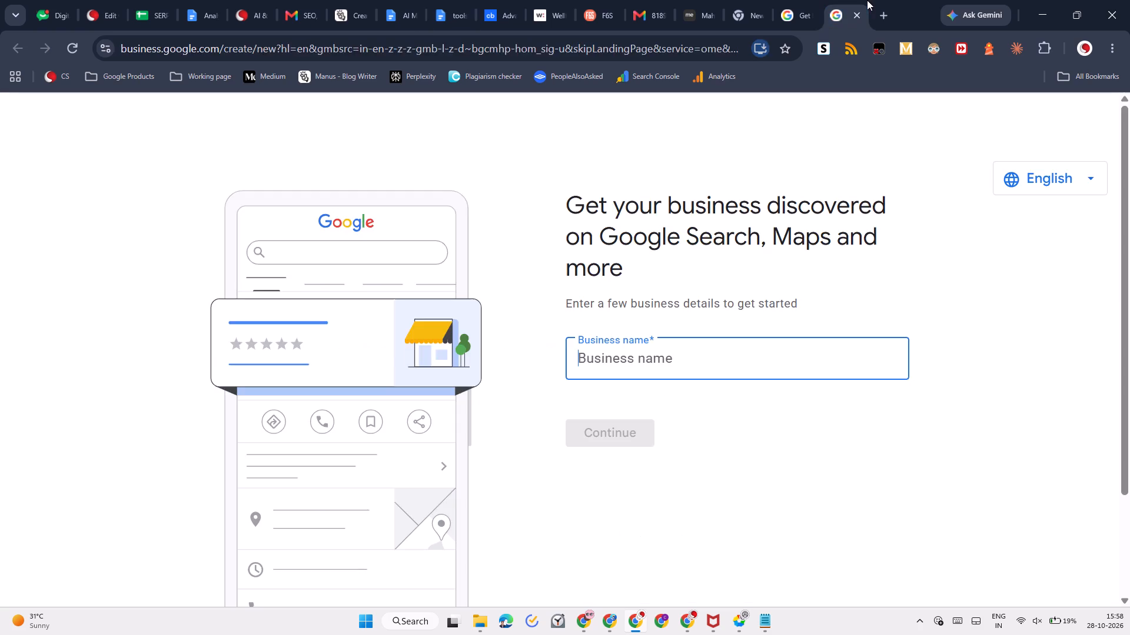
pyautogui.doubleClick(878, 3)
pyautogui.hotkey('ctrl', 'v')
pyautogui.press('Return')
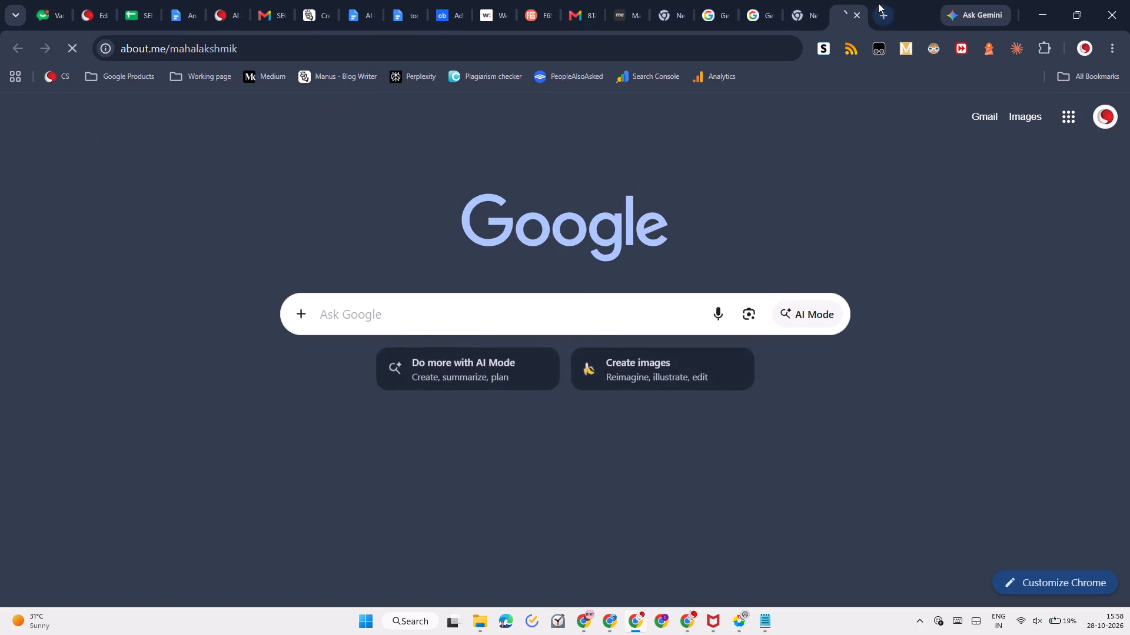
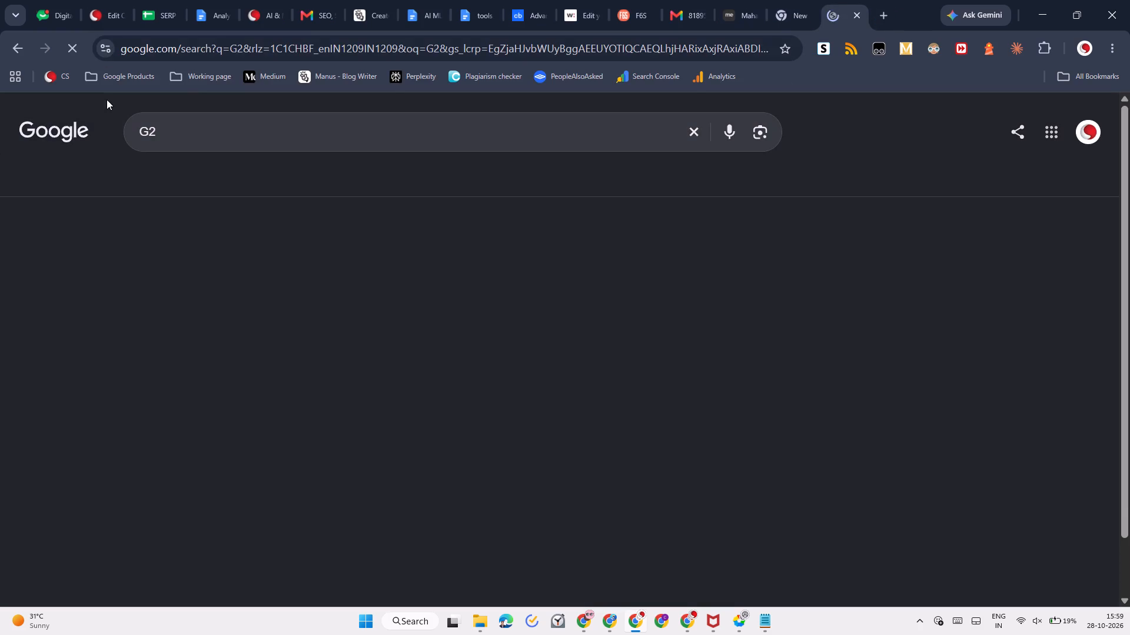
pyautogui.click(181, 263)
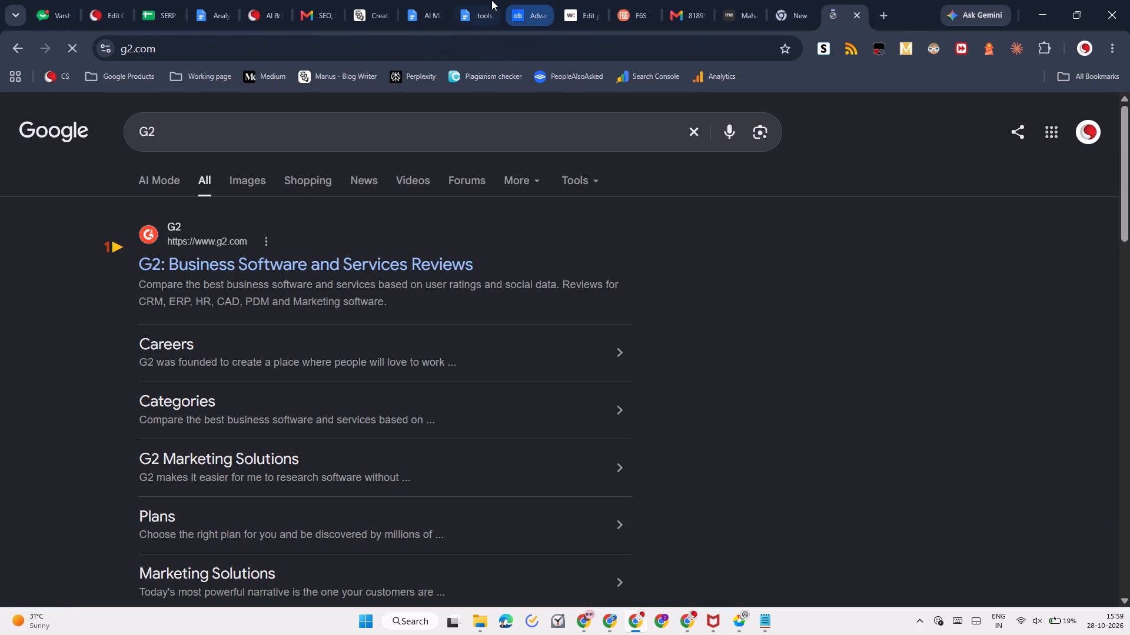
pyautogui.click(491, 0)
pyautogui.doubleClick(373, 537)
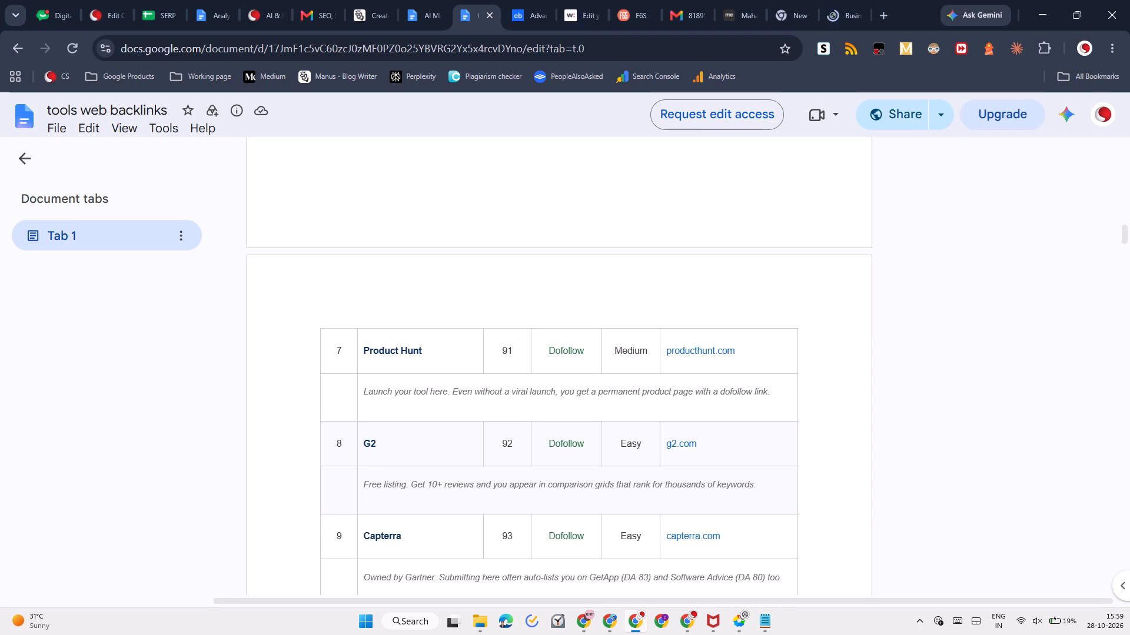
pyautogui.hotkey('ctrl', 'c')
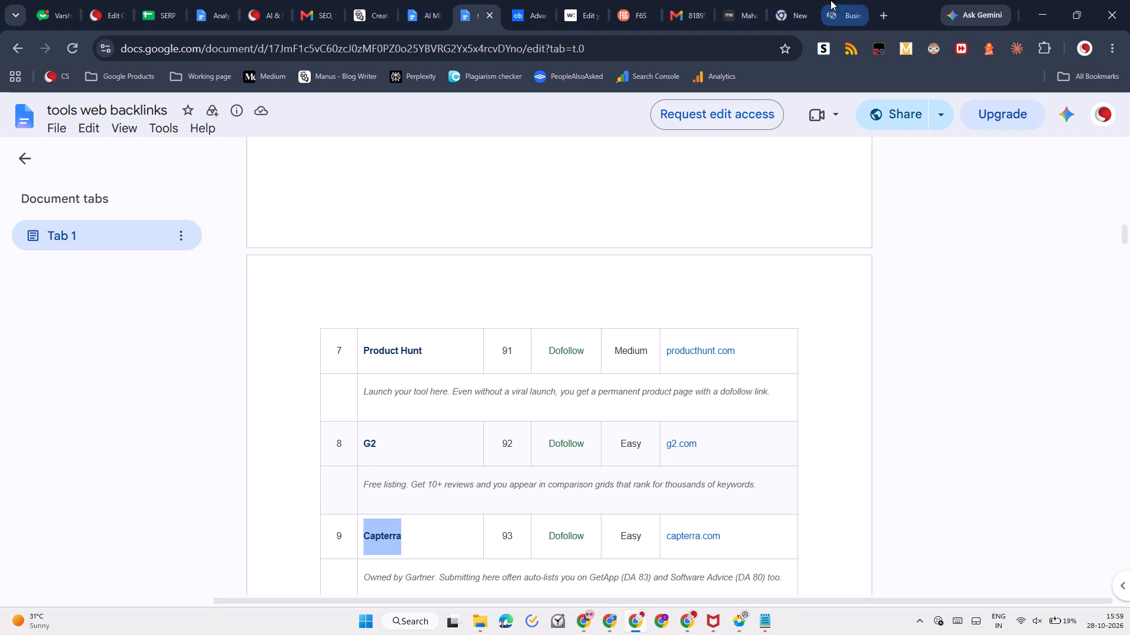
pyautogui.click(765, 8)
pyautogui.click(790, 2)
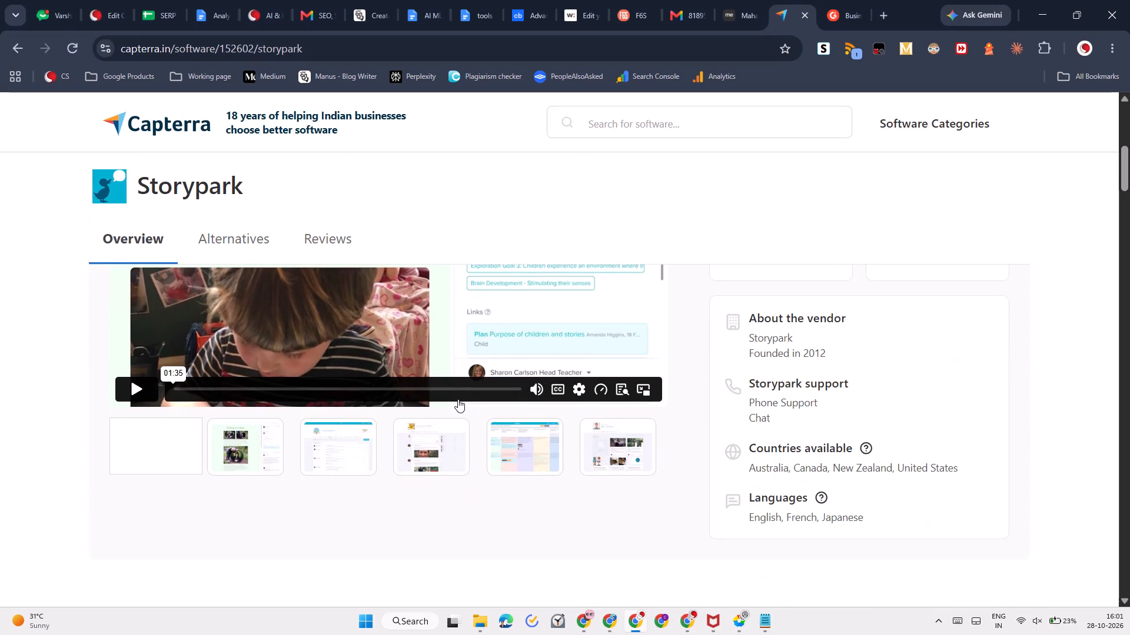
pyautogui.scroll(-2, 458, 399)
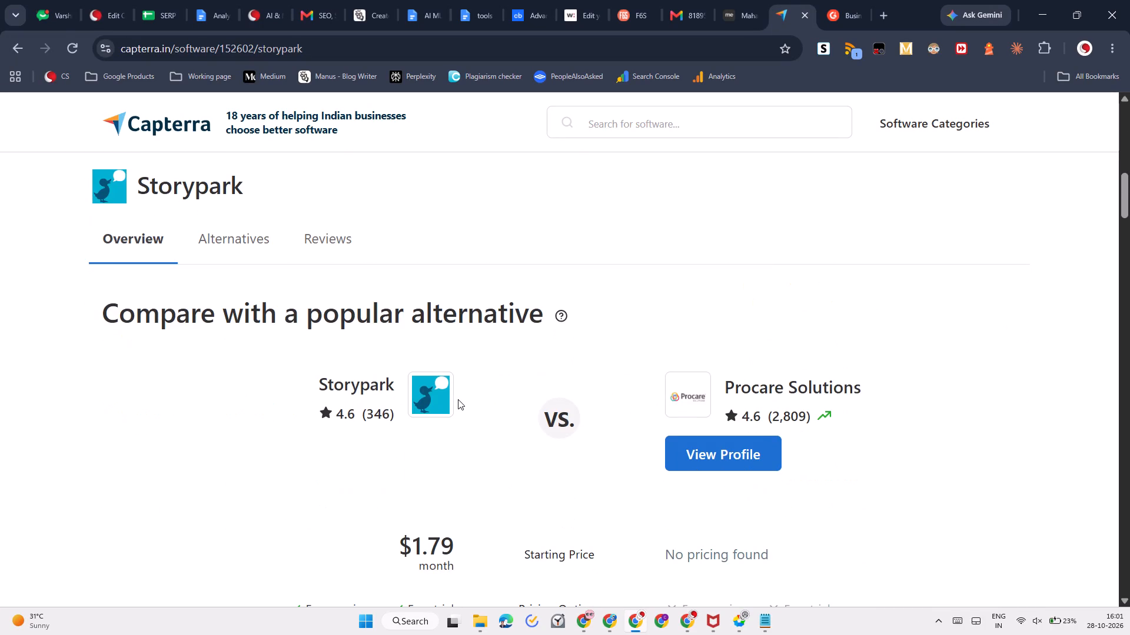
# Go back to the Capterra home page and close Capterra, leaving the G2 site open.
pyautogui.doubleClick(0, 51)
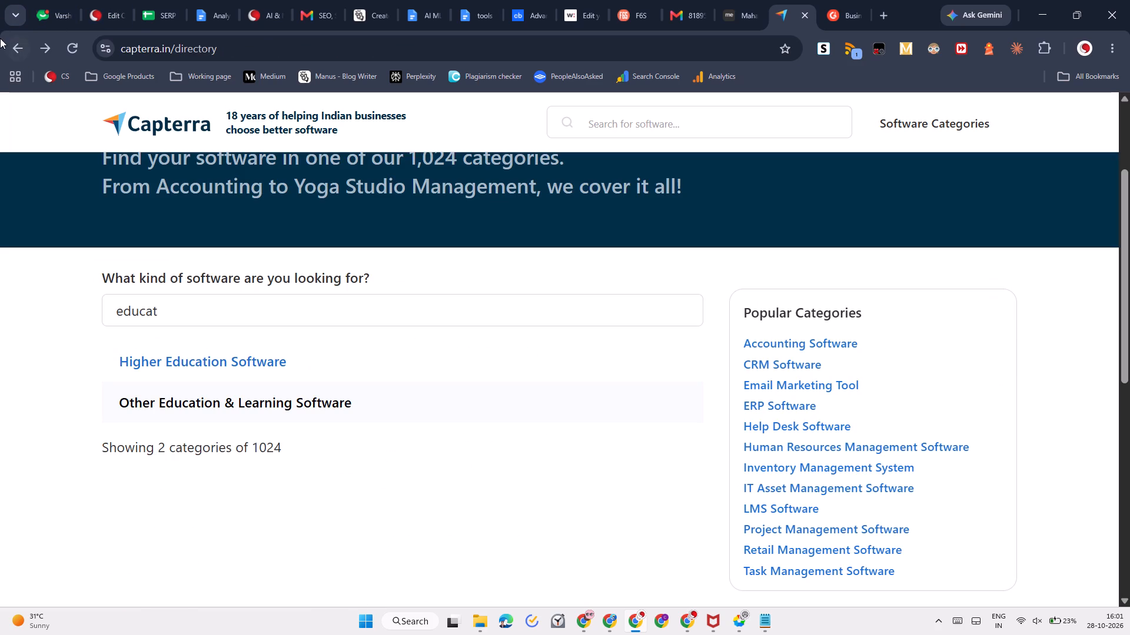
pyautogui.doubleClick(0, 38)
pyautogui.doubleClick(798, 15)
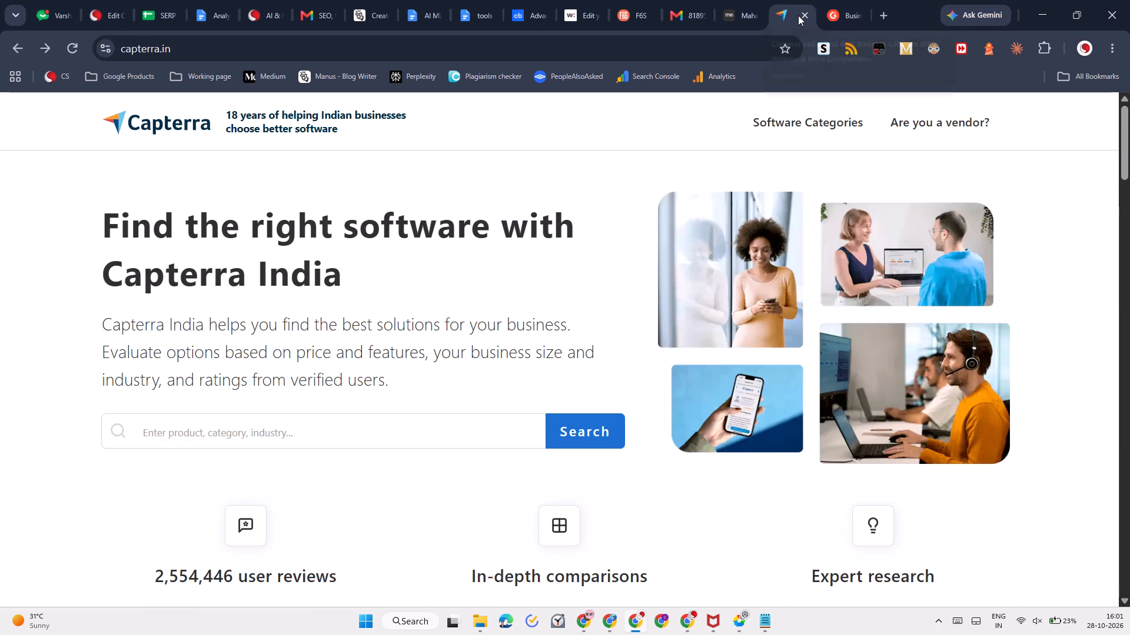
pyautogui.click(801, 15)
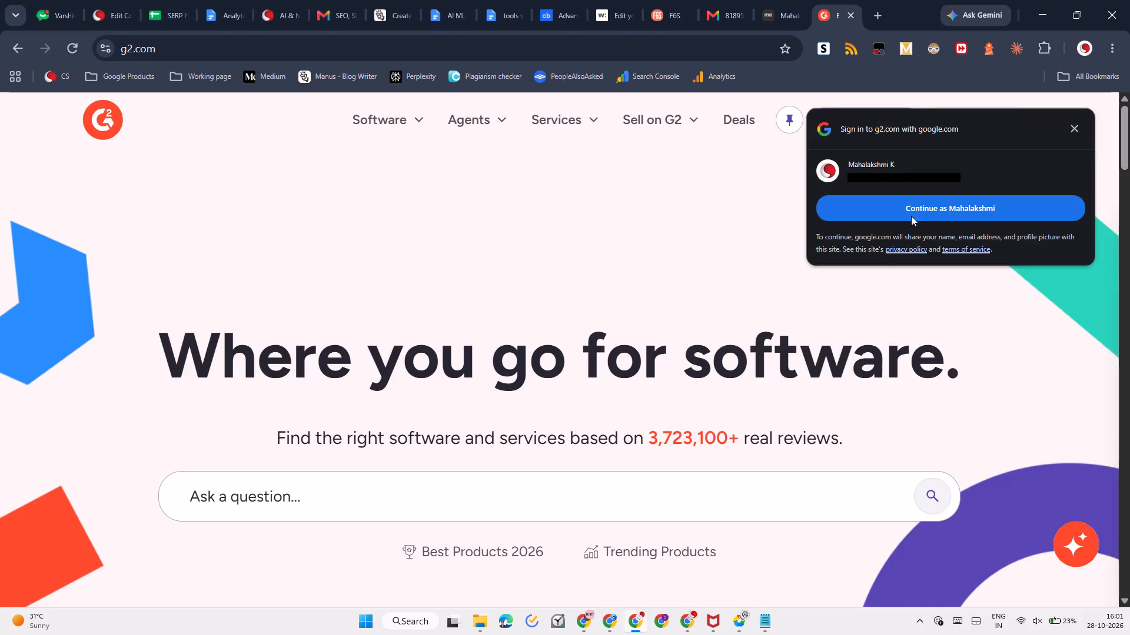
# Sign in to G2 with the suggested Google account.
pyautogui.doubleClick(911, 216)
# Return to the tools web backlinks document and copy the site name AlternativeTo from row 10.
pyautogui.doubleClick(802, 0)
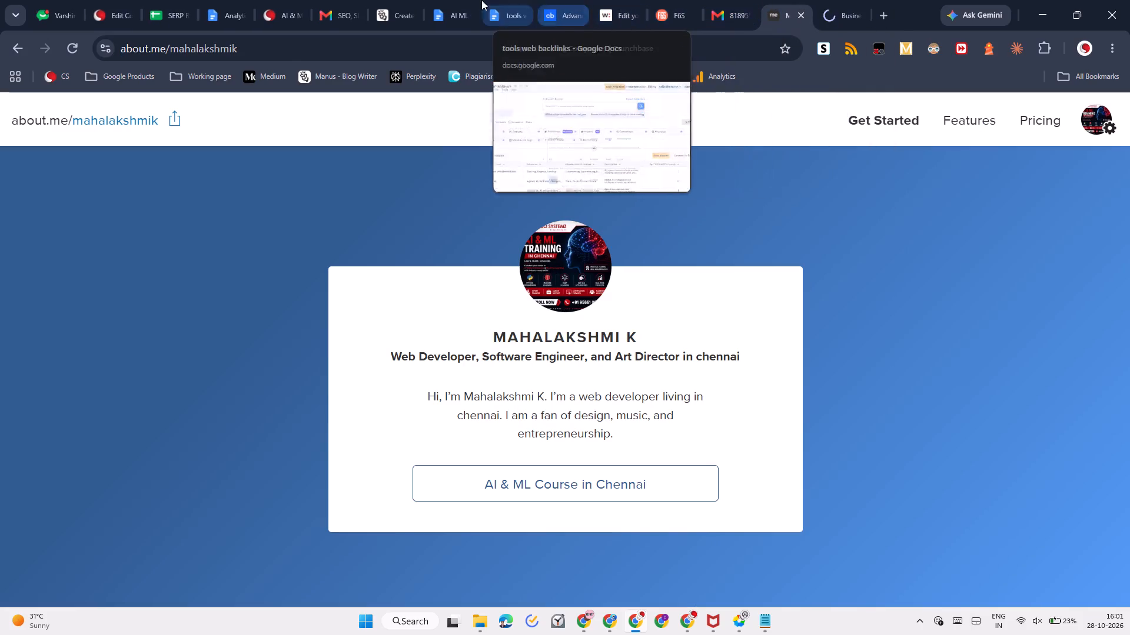
pyautogui.click(499, 0)
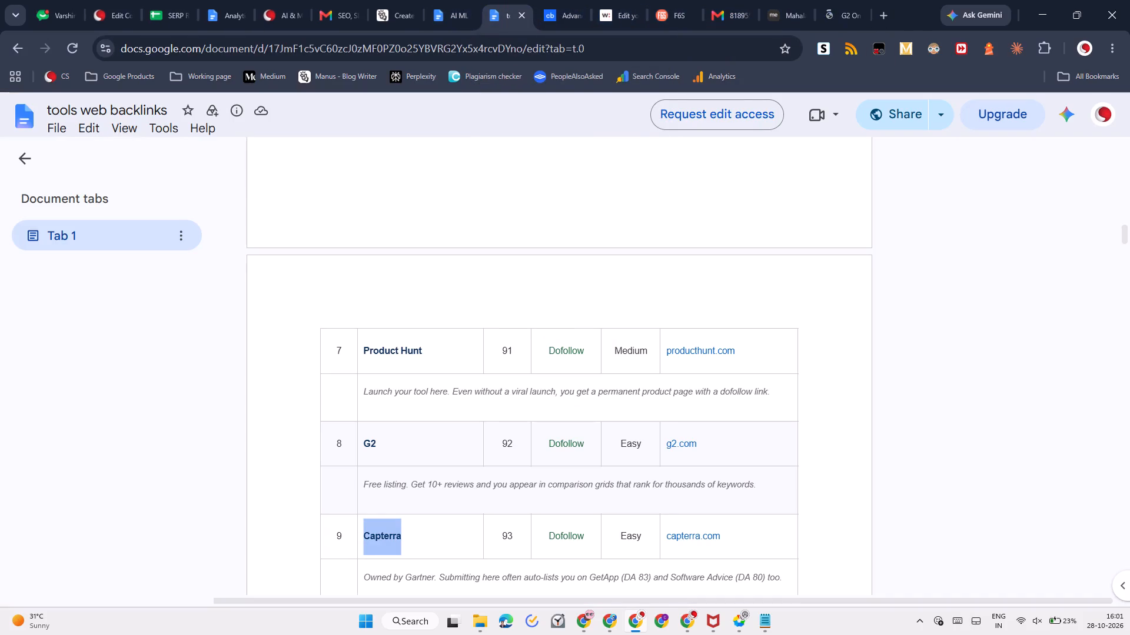
pyautogui.scroll(-3, 503, 457)
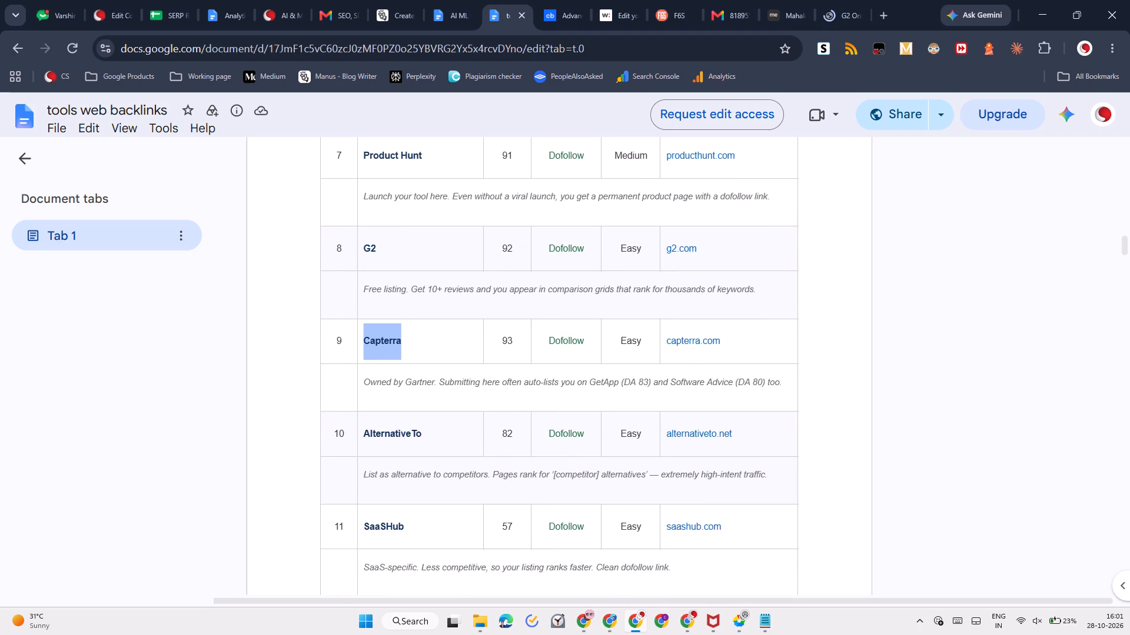
pyautogui.moveTo(663, 436); pyautogui.dragTo(746, 436)
pyautogui.keyDown('ctrl'); pyautogui.click(746, 436); pyautogui.keyUp('ctrl')
pyautogui.hotkey('ctrl', 'c')
pyautogui.moveTo(377, 432); pyautogui.dragTo(398, 434)
pyautogui.doubleClick(398, 434)
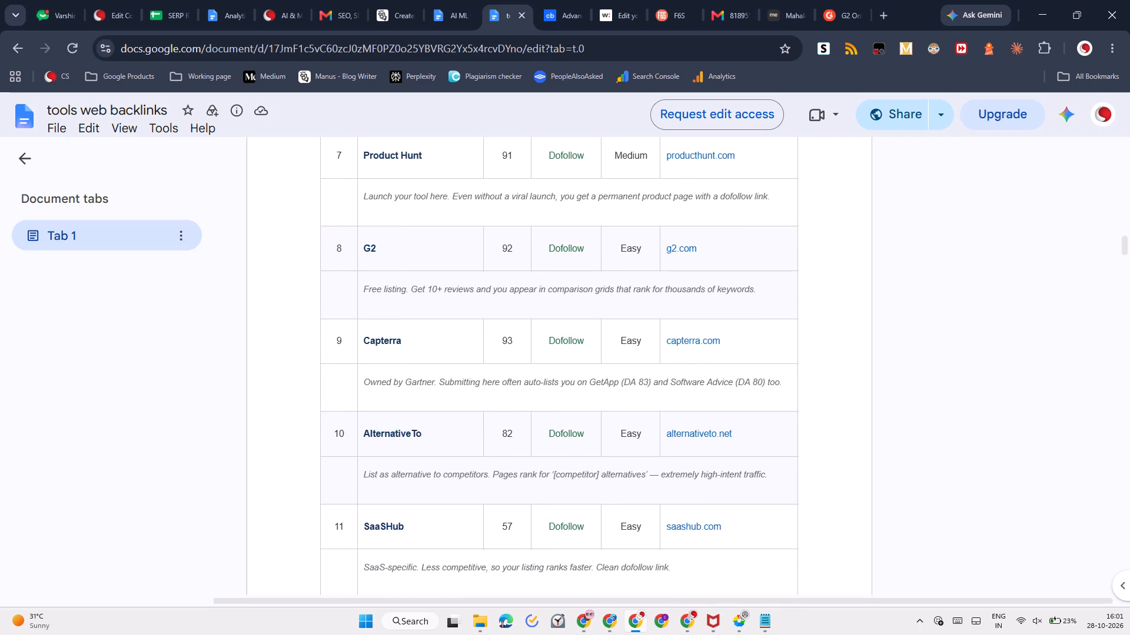
pyautogui.hotkey('ctrl', 'c')
# Search Google for AlternativeTo in a new tab and open the alternativeto.net home page.
pyautogui.doubleClick(880, 20)
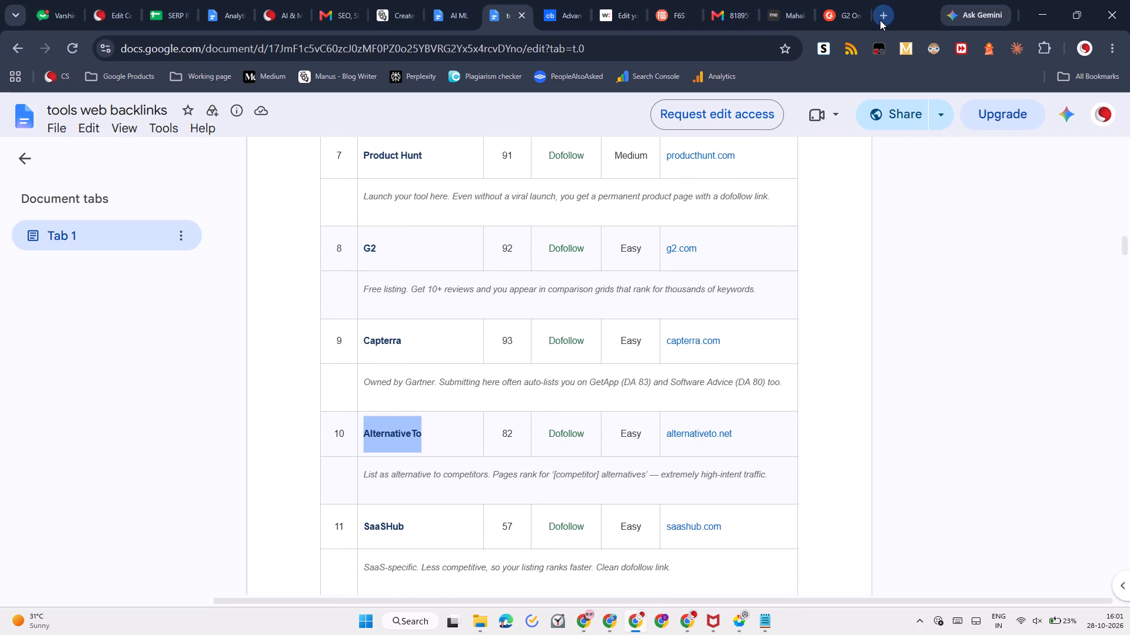
pyautogui.hotkey('ctrl', 'v')
pyautogui.press('Return')
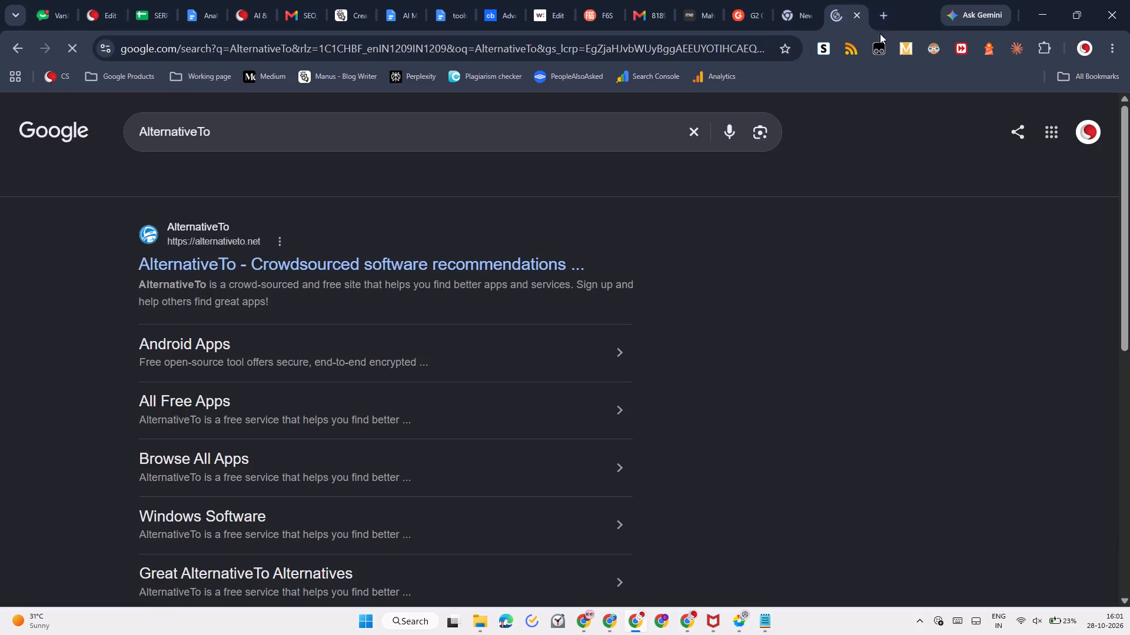
pyautogui.doubleClick(317, 267)
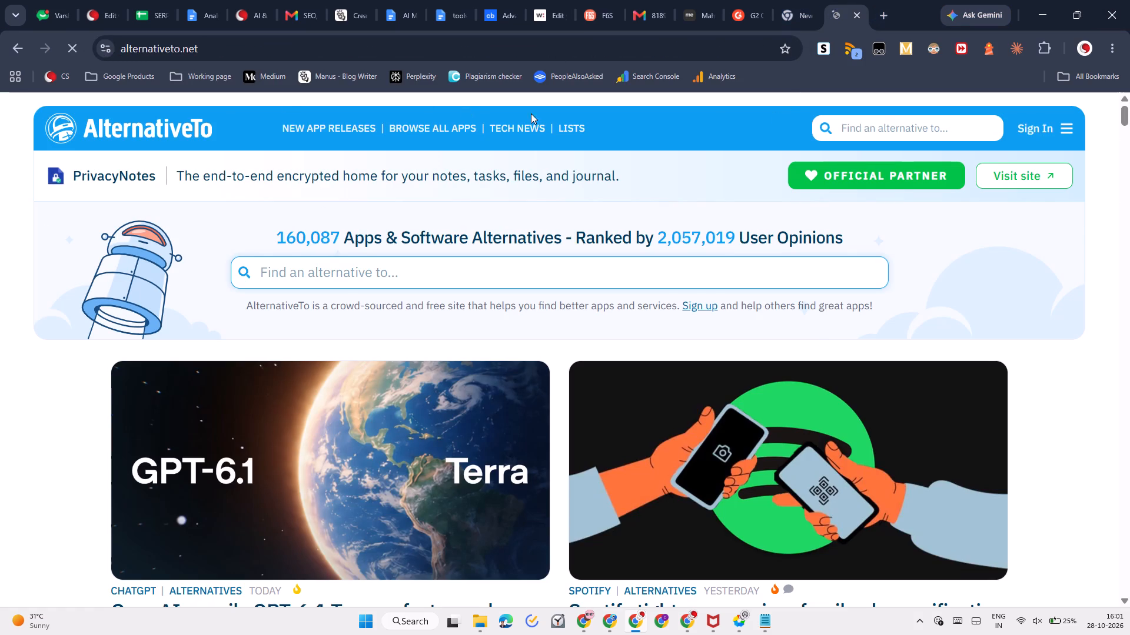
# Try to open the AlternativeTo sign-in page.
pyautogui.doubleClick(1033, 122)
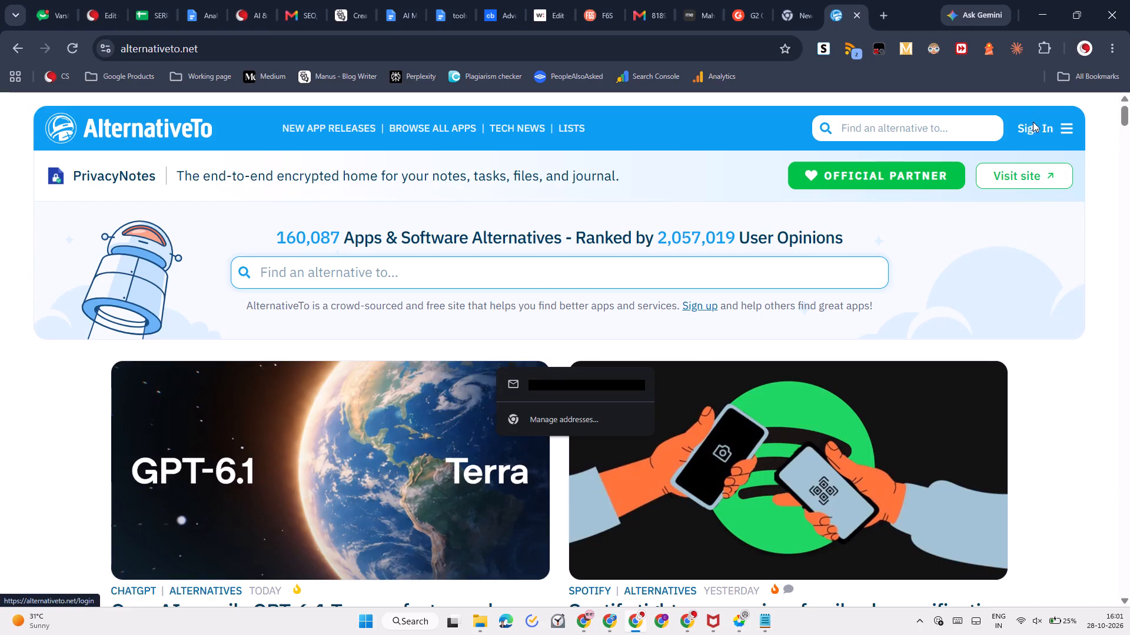
# Return to G2's onboarding page and choose "I'm looking for new software" as the purpose.
pyautogui.doubleClick(764, 0)
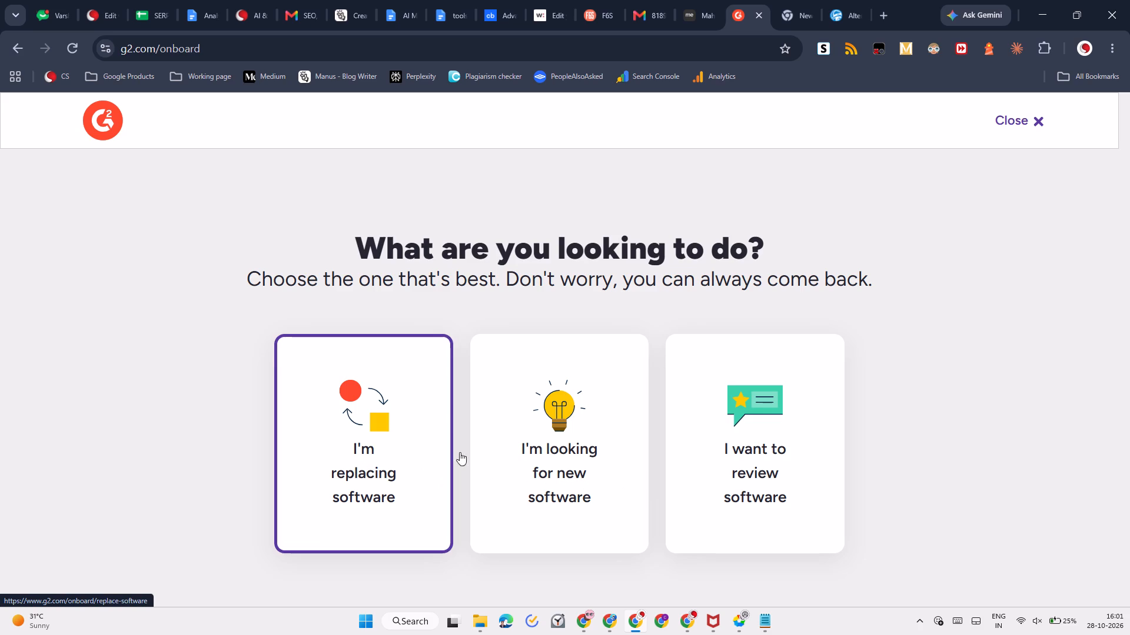
pyautogui.doubleClick(514, 452)
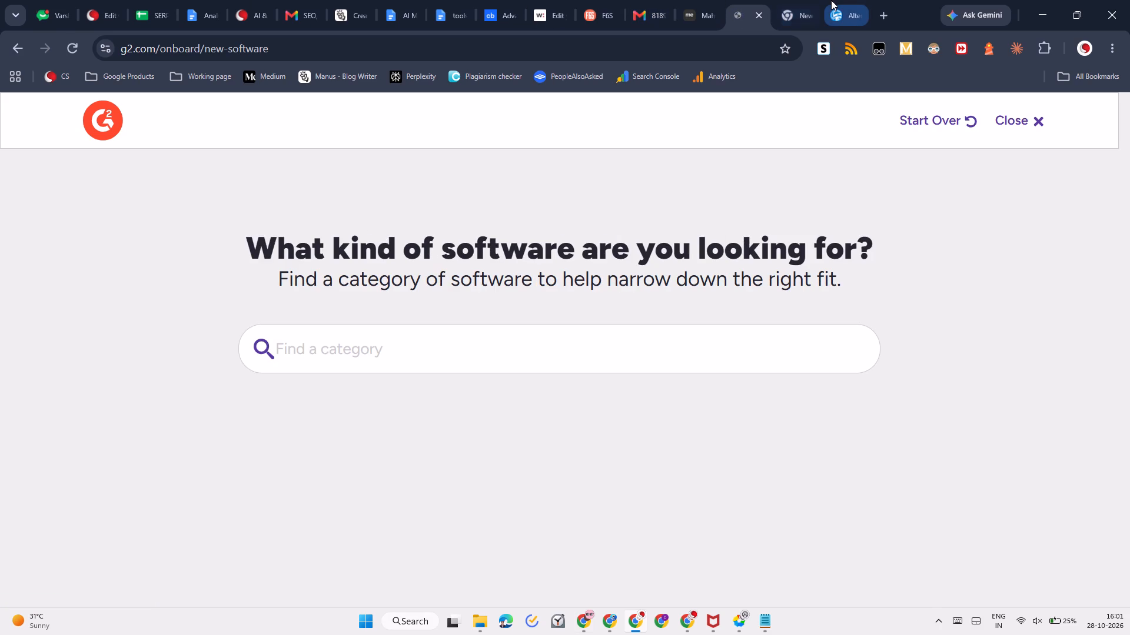
# Go back to the AlternativeTo site and open its sign-in page.
pyautogui.doubleClick(837, 0)
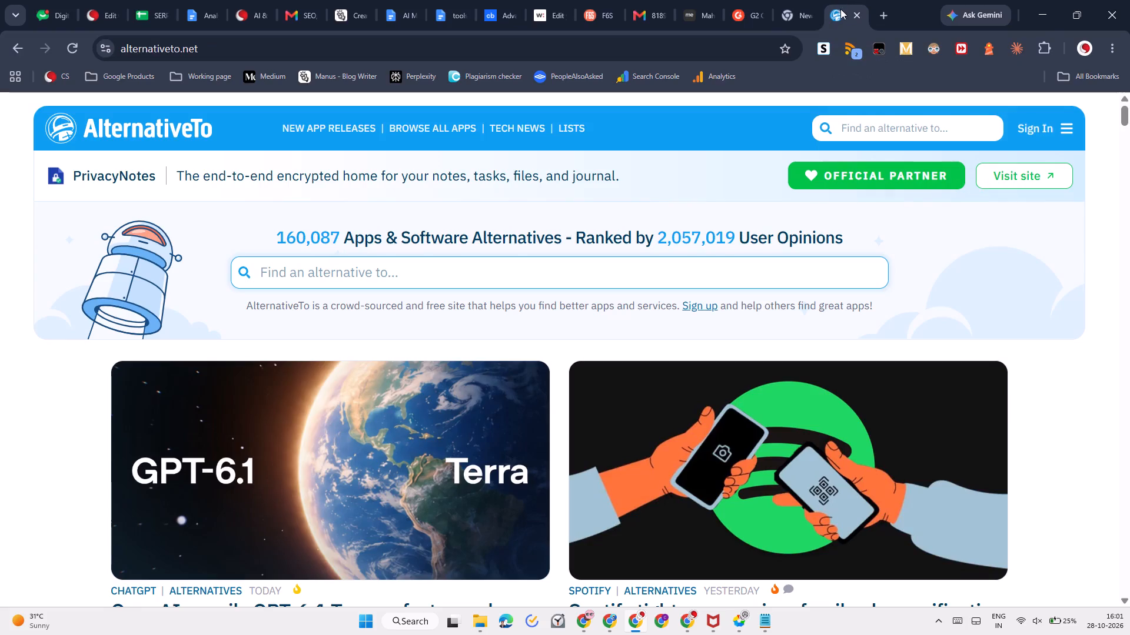
pyautogui.doubleClick(1034, 132)
pyautogui.doubleClick(1034, 132)
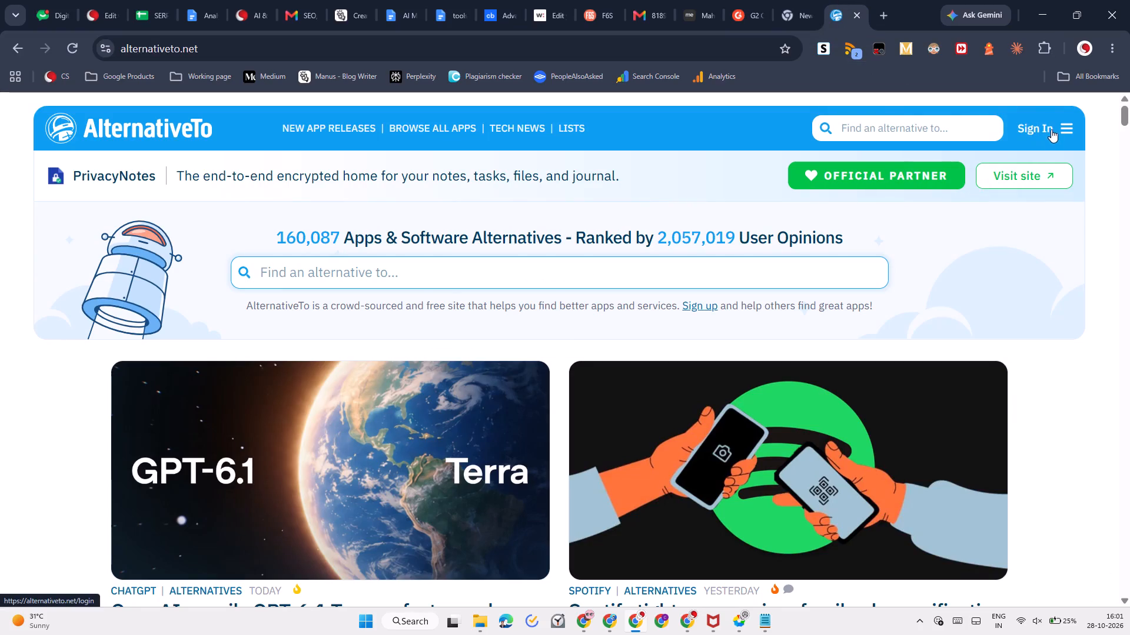
pyautogui.doubleClick(1064, 129)
pyautogui.doubleClick(1064, 129)
pyautogui.click(1064, 129)
pyautogui.doubleClick(1064, 129)
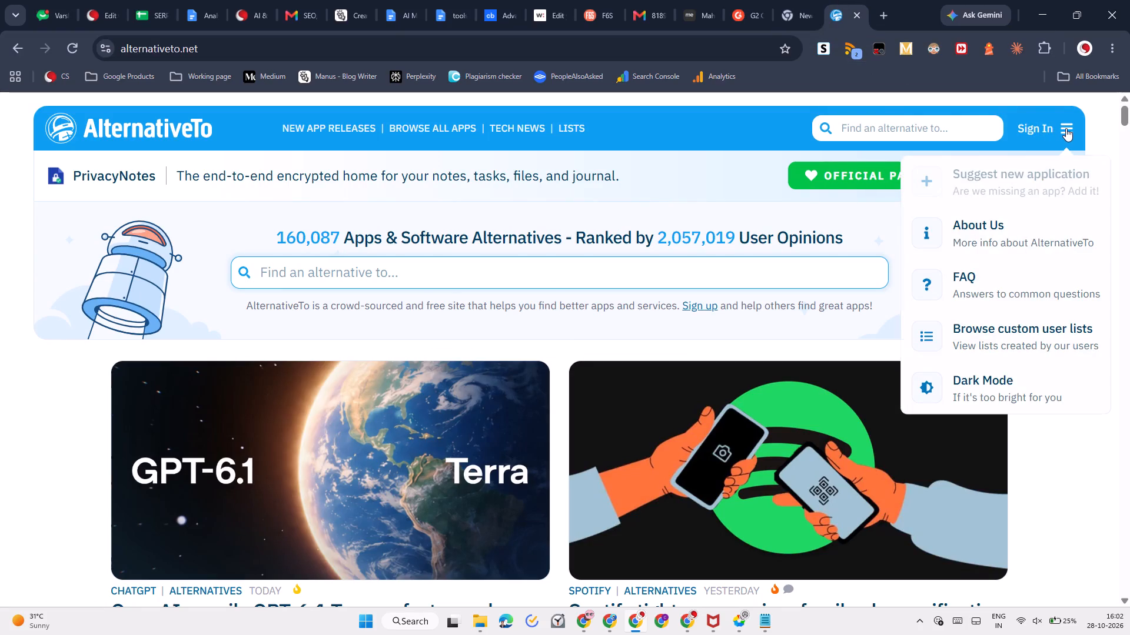
pyautogui.click(1027, 128)
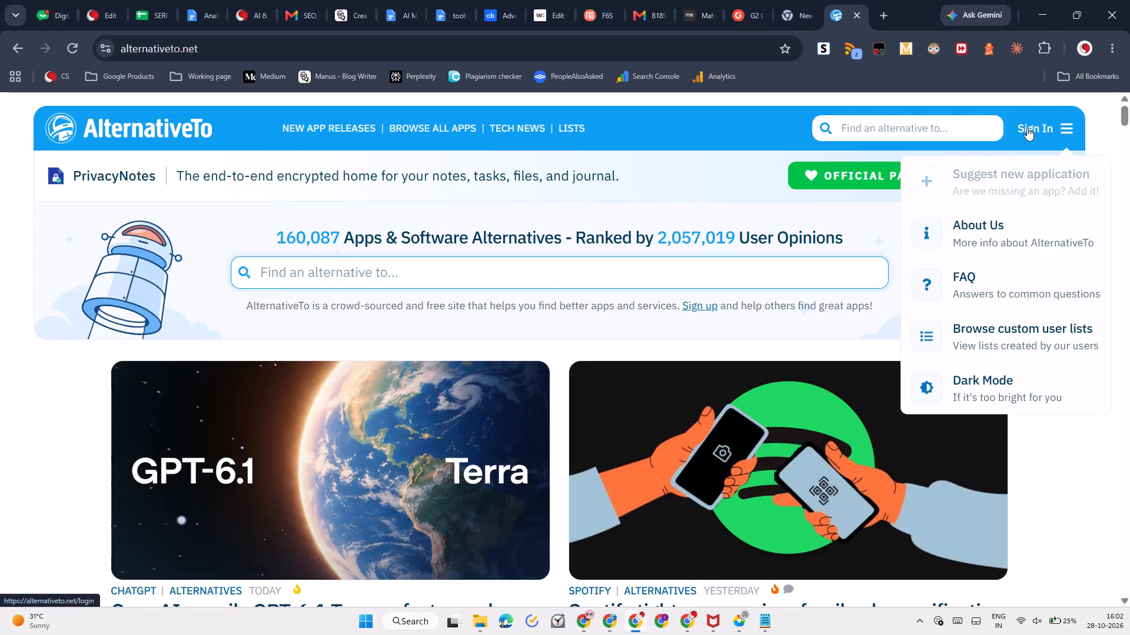
pyautogui.click(1027, 128)
pyautogui.moveTo(989, 135); pyautogui.dragTo(1016, 135)
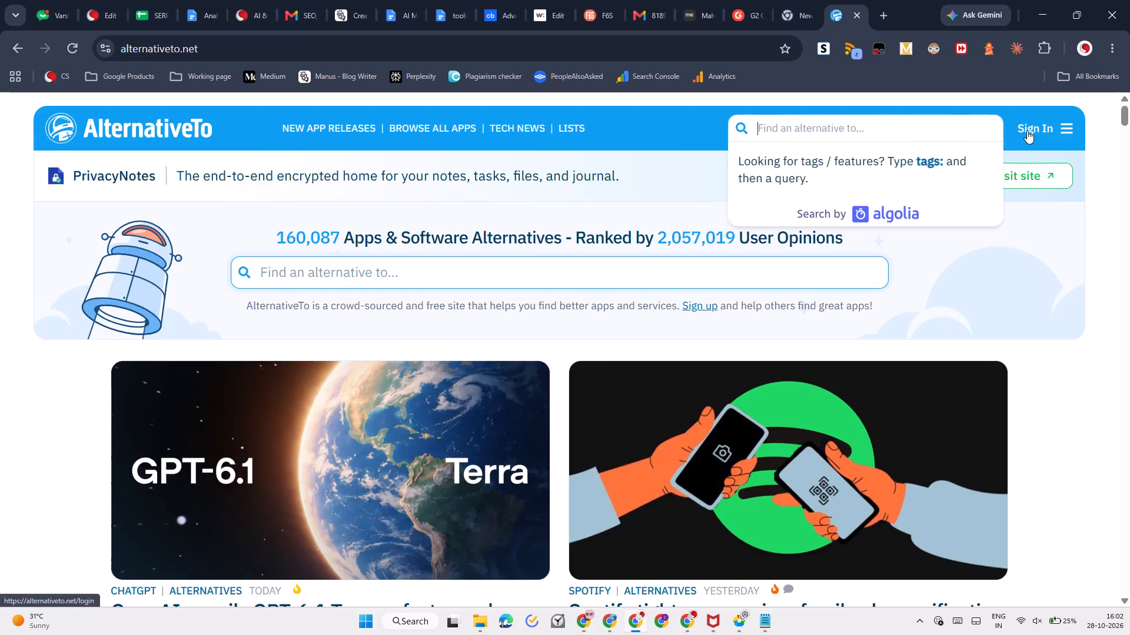
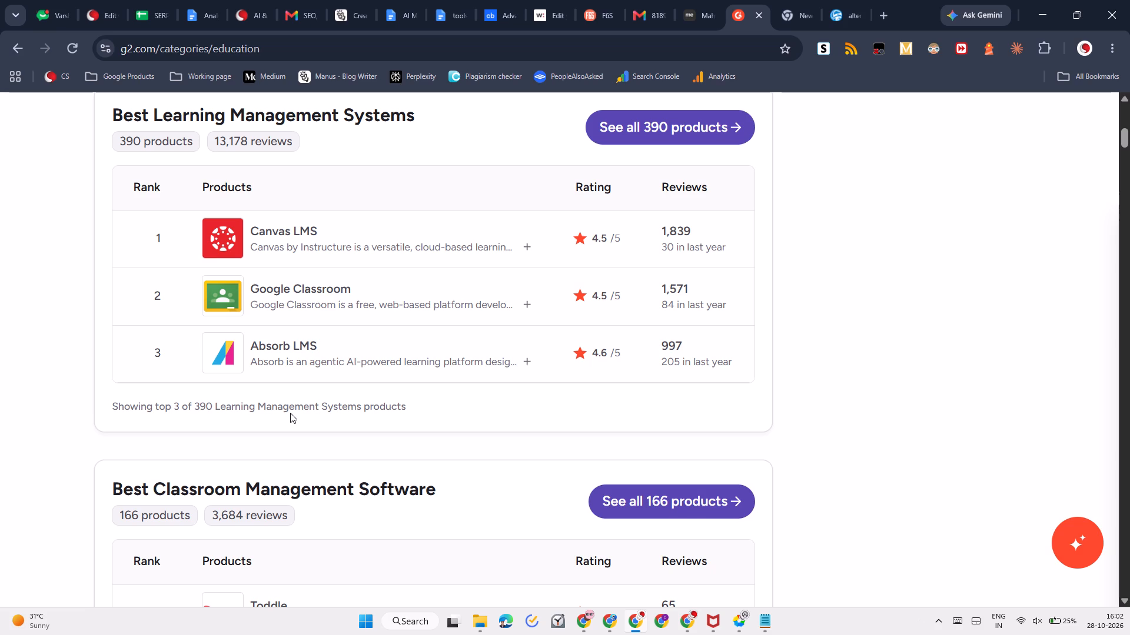
# Leave G2's Education Software category page and open the signed-in account's own profile page.
pyautogui.scroll(-2, 291, 415)
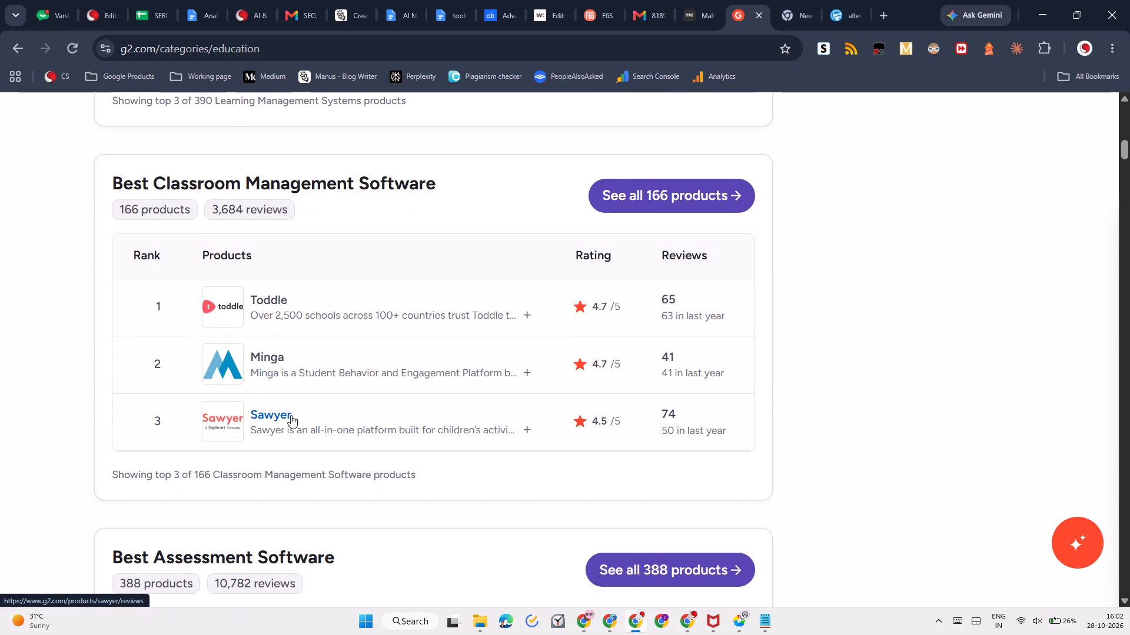
pyautogui.scroll(1, 291, 415)
pyautogui.scroll(-1, 291, 415)
pyautogui.scroll(5, 291, 410)
pyautogui.scroll(3, 333, 256)
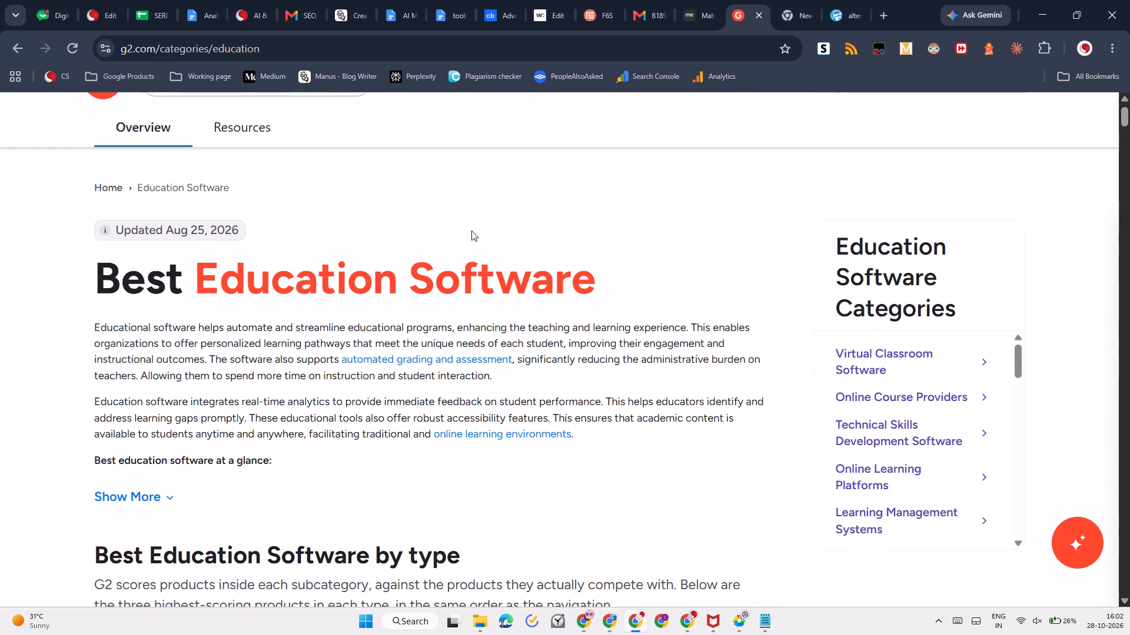
pyautogui.scroll(2, 471, 230)
pyautogui.scroll(1, 584, 255)
pyautogui.doubleClick(994, 120)
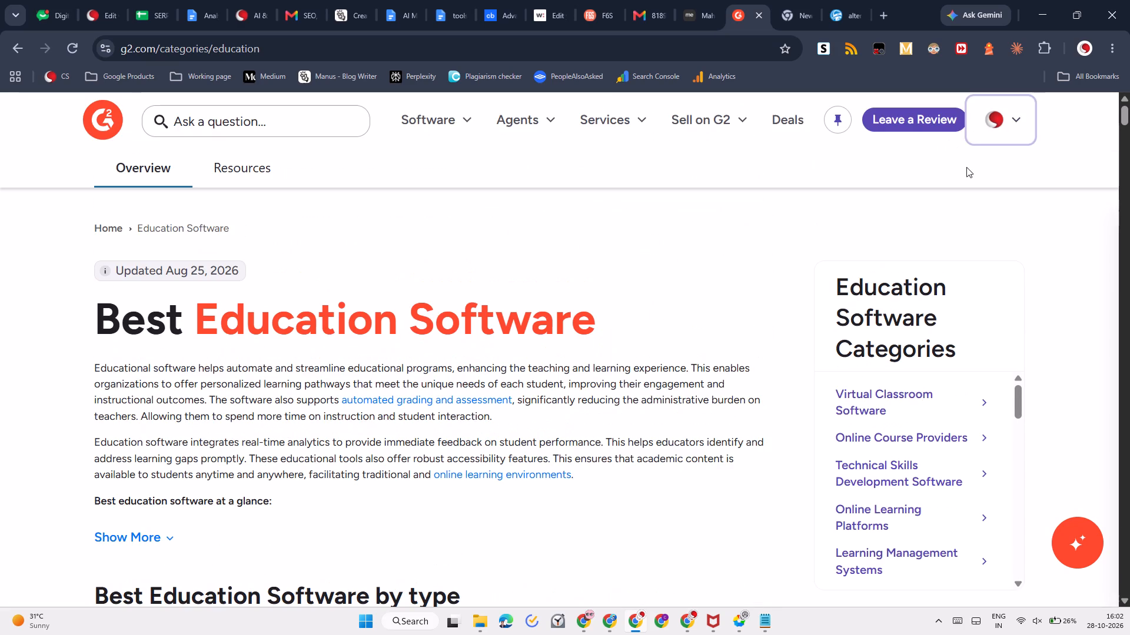
pyautogui.click(992, 128)
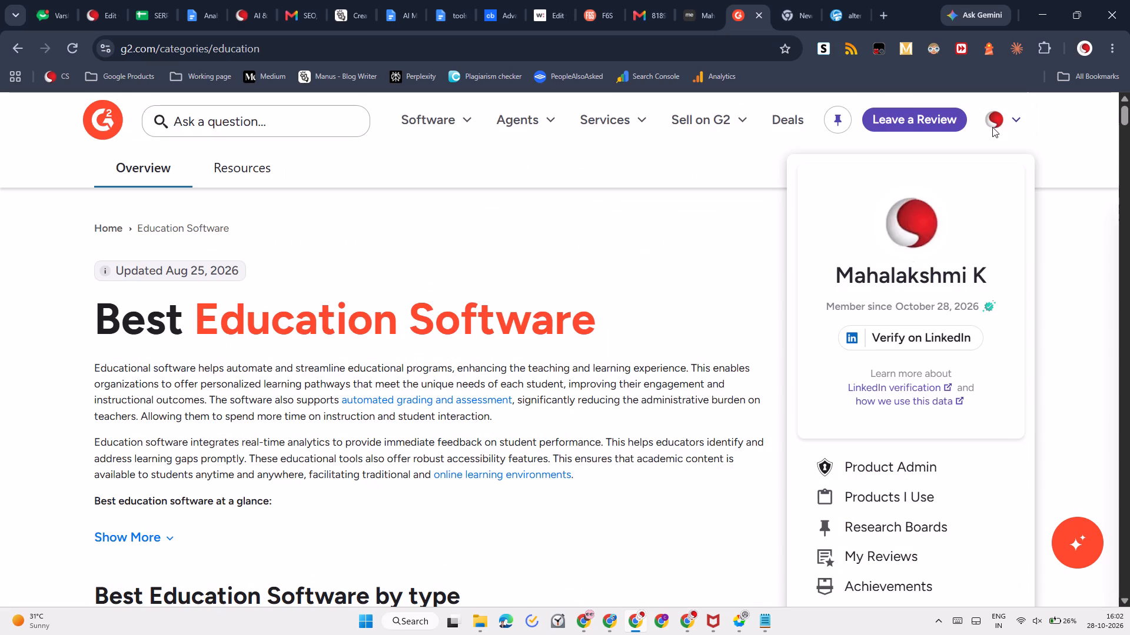
pyautogui.doubleClick(923, 278)
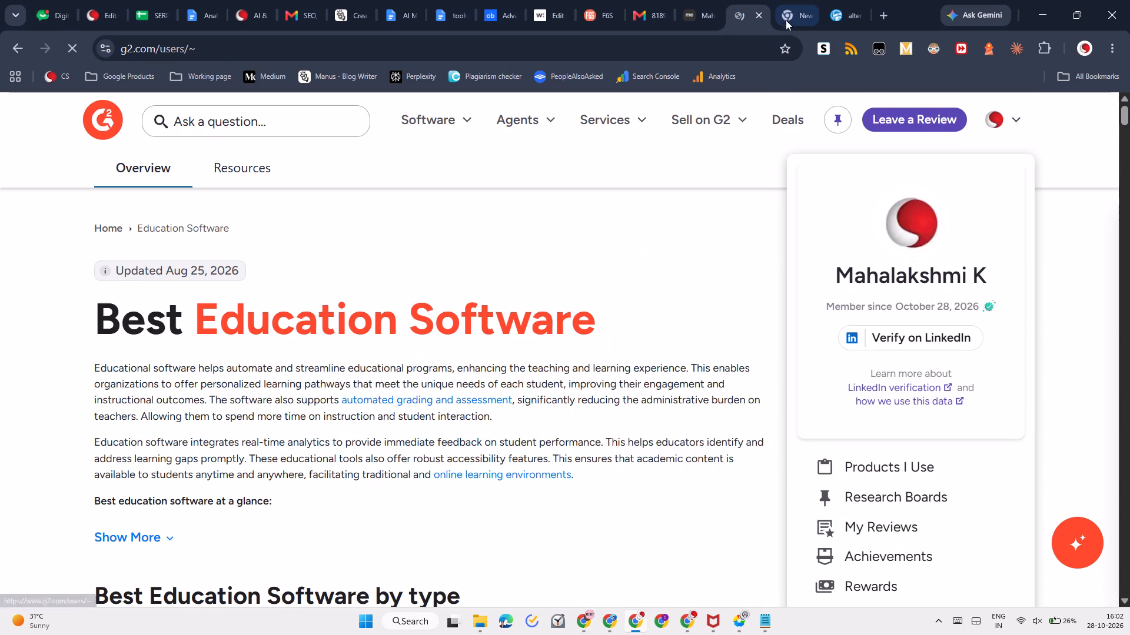
# Close the empty new tab and return to the G2 profile page.
pyautogui.doubleClick(796, 2)
pyautogui.click(806, 18)
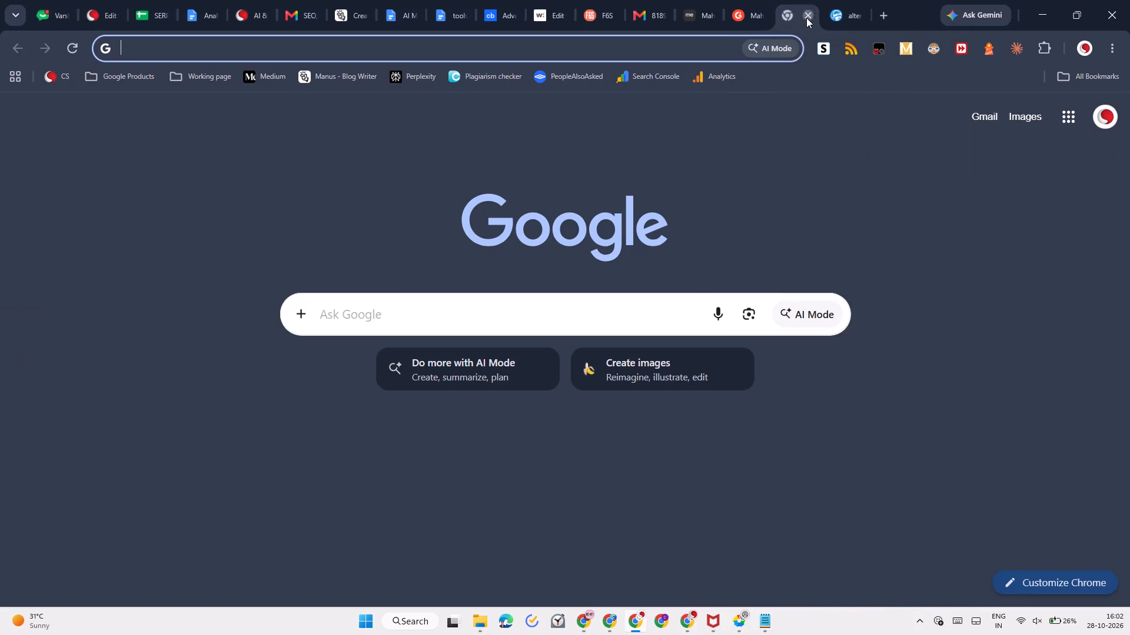
pyautogui.doubleClick(736, 0)
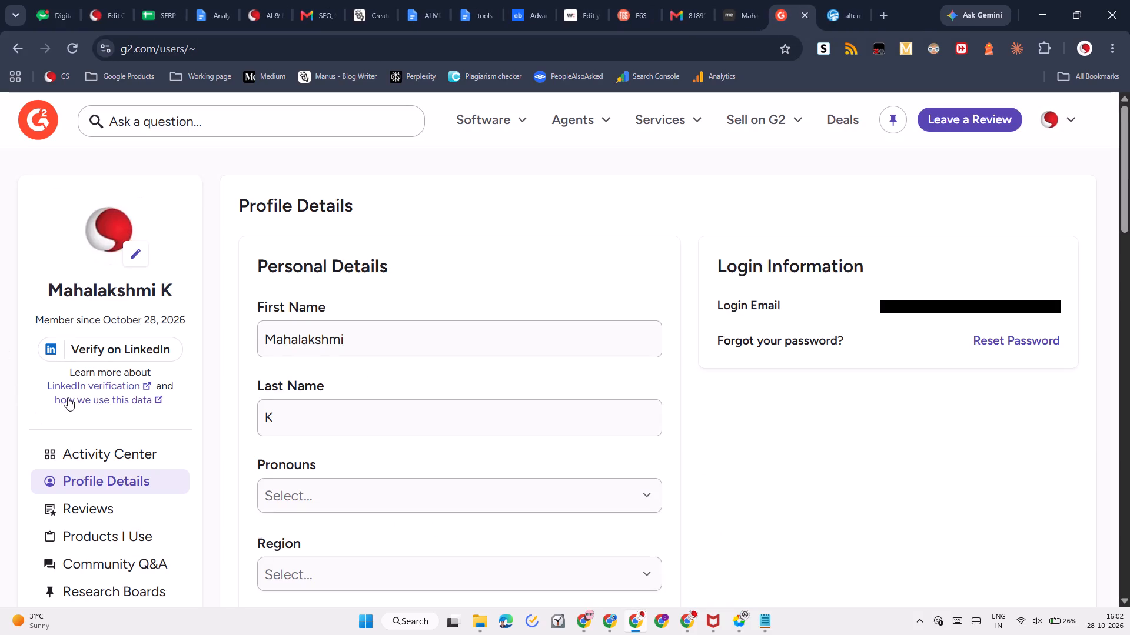
# Look through the G2 Profile Details form, from the personal details down to the social details and Products I Use.
pyautogui.scroll(-3, 68, 396)
pyautogui.scroll(2, 68, 396)
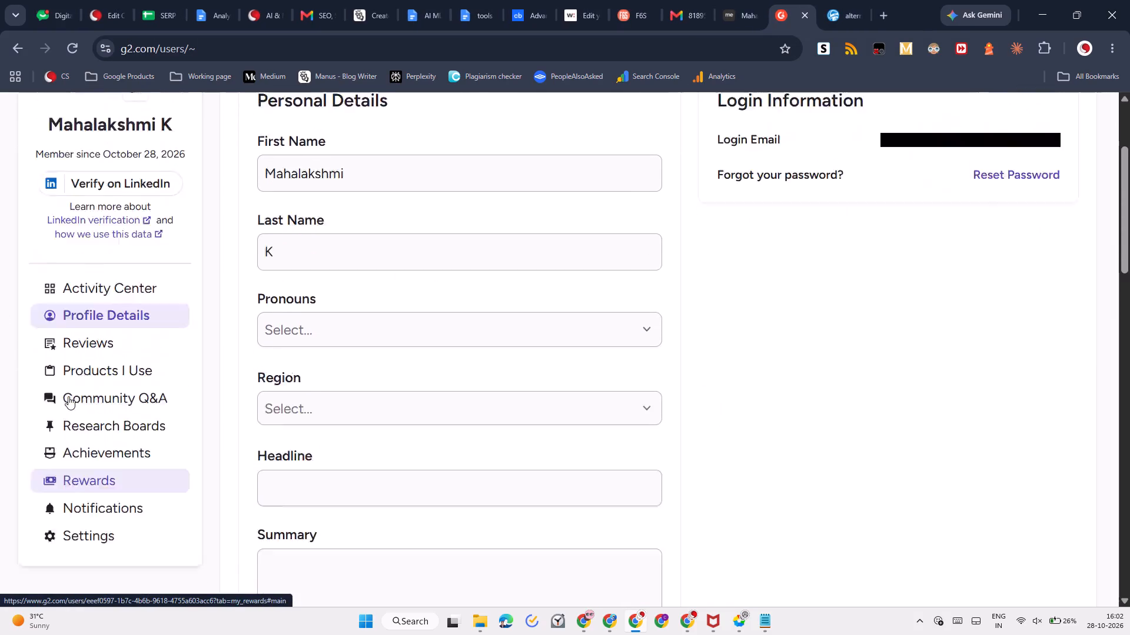
pyautogui.scroll(2, 68, 396)
pyautogui.scroll(-1, 68, 396)
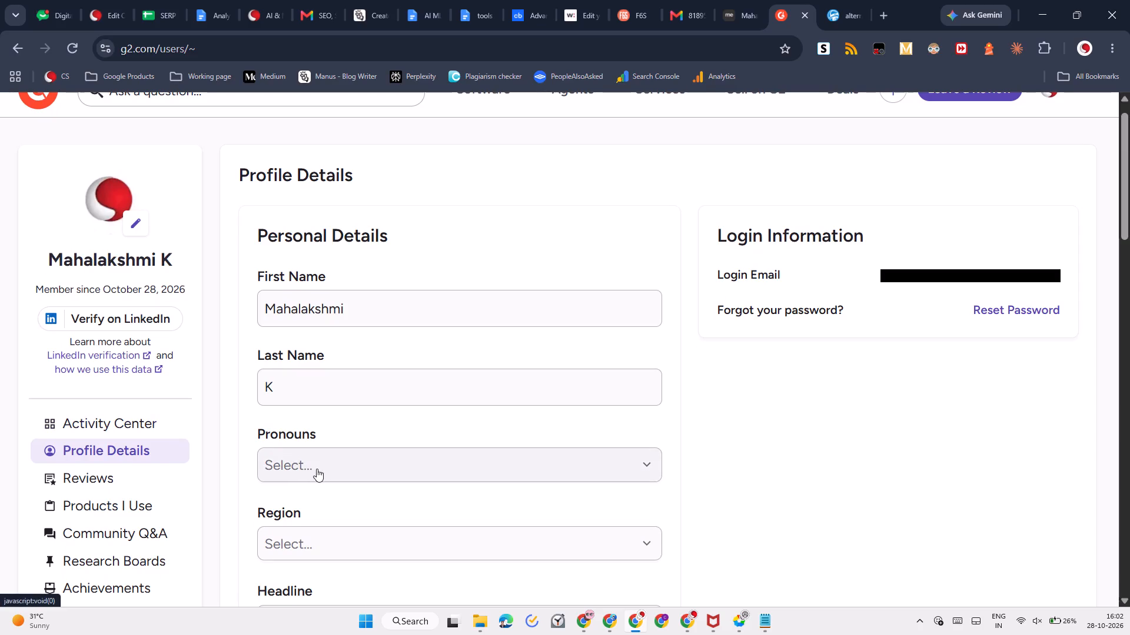
pyautogui.scroll(-2, 317, 469)
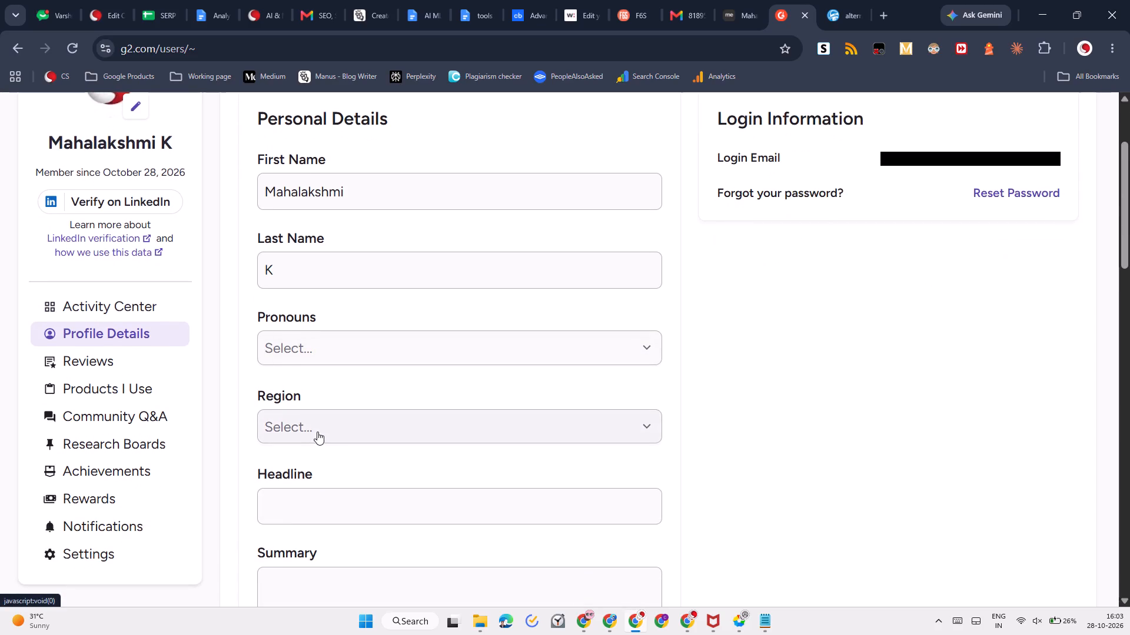
pyautogui.scroll(-4, 317, 432)
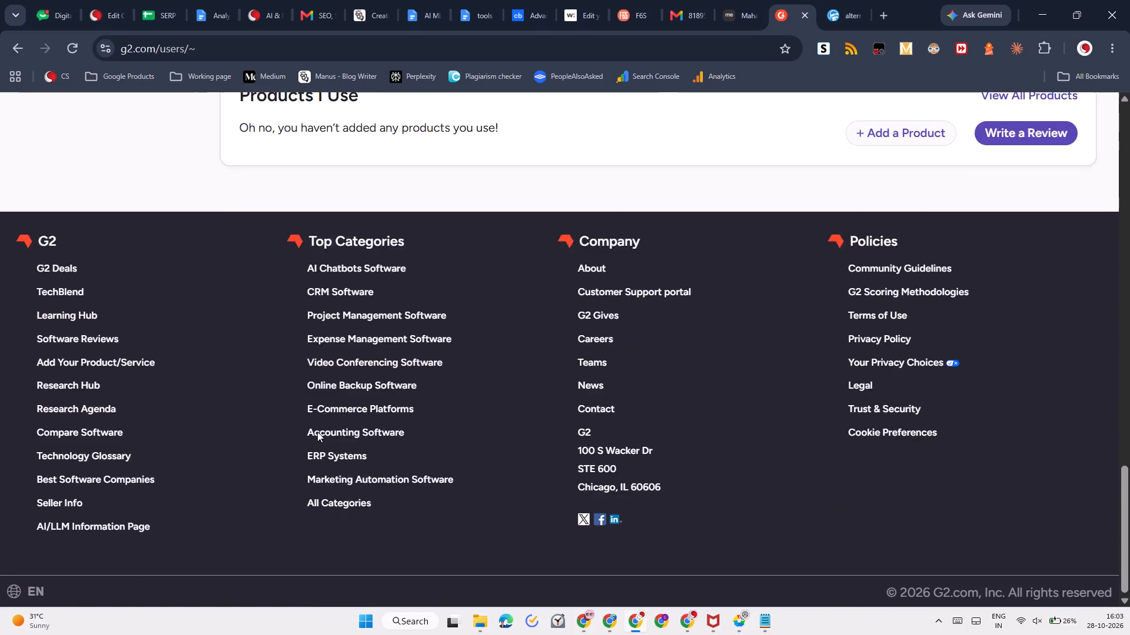
pyautogui.scroll(7, 317, 432)
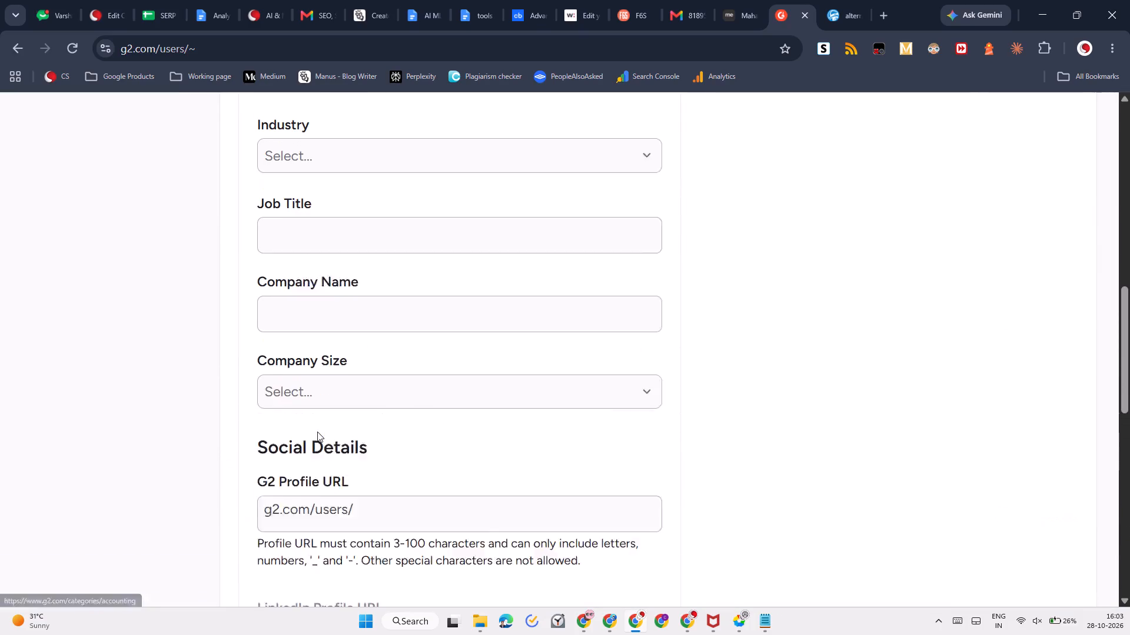
pyautogui.scroll(1, 317, 432)
pyautogui.scroll(4, 321, 364)
pyautogui.scroll(3, 362, 335)
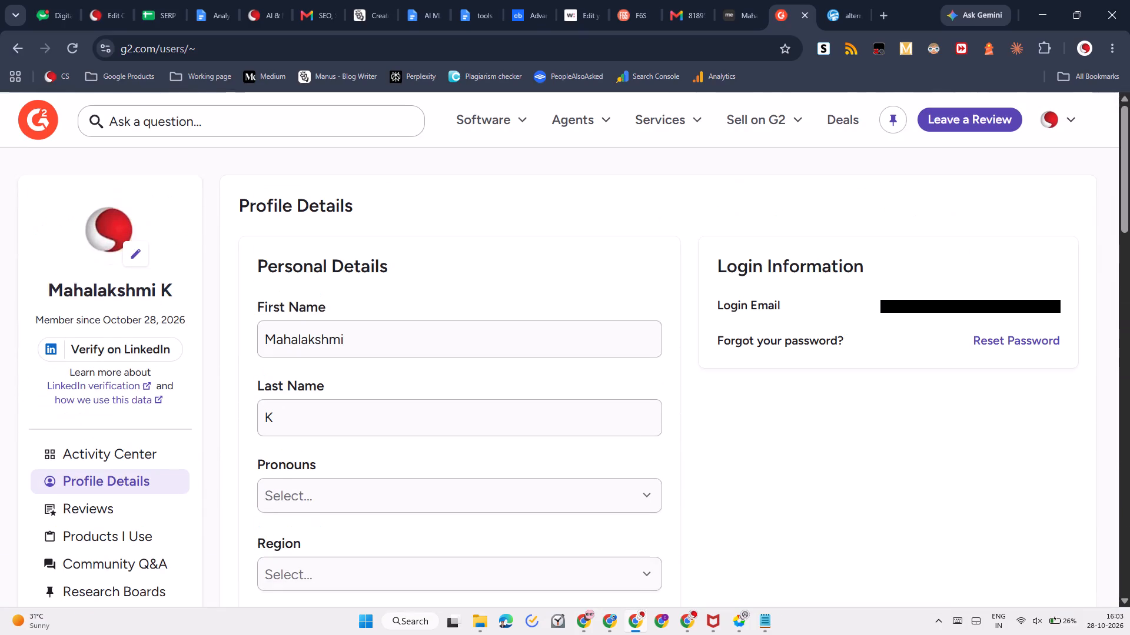
# Set the Pronouns in the G2 personal details to She/Her.
pyautogui.scroll(-2, 362, 335)
pyautogui.click(367, 370)
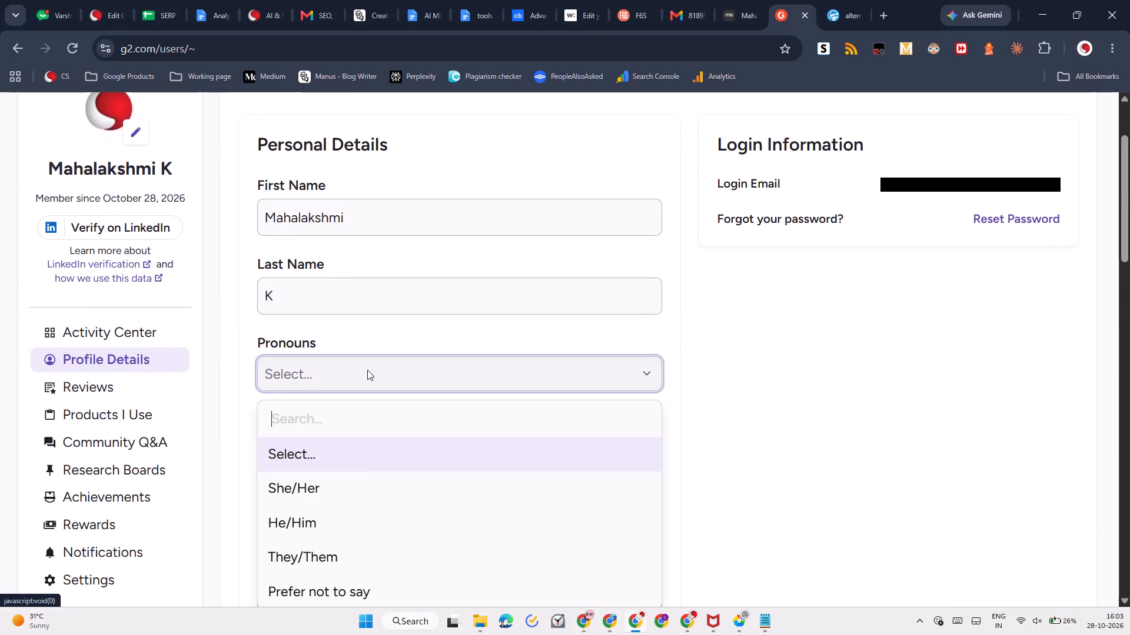
pyautogui.click(360, 486)
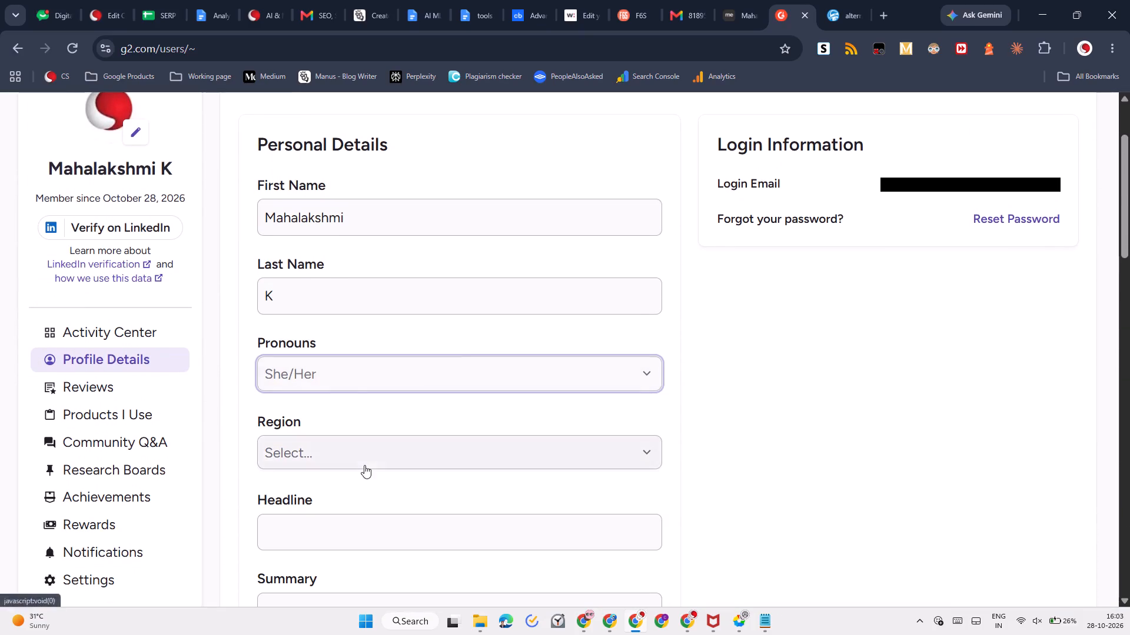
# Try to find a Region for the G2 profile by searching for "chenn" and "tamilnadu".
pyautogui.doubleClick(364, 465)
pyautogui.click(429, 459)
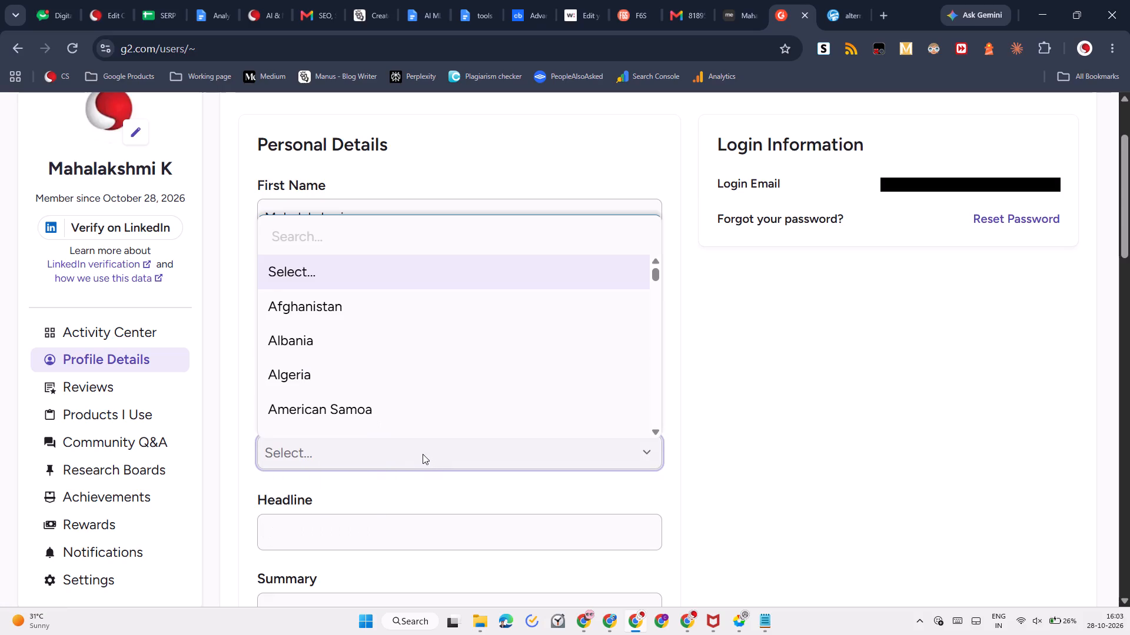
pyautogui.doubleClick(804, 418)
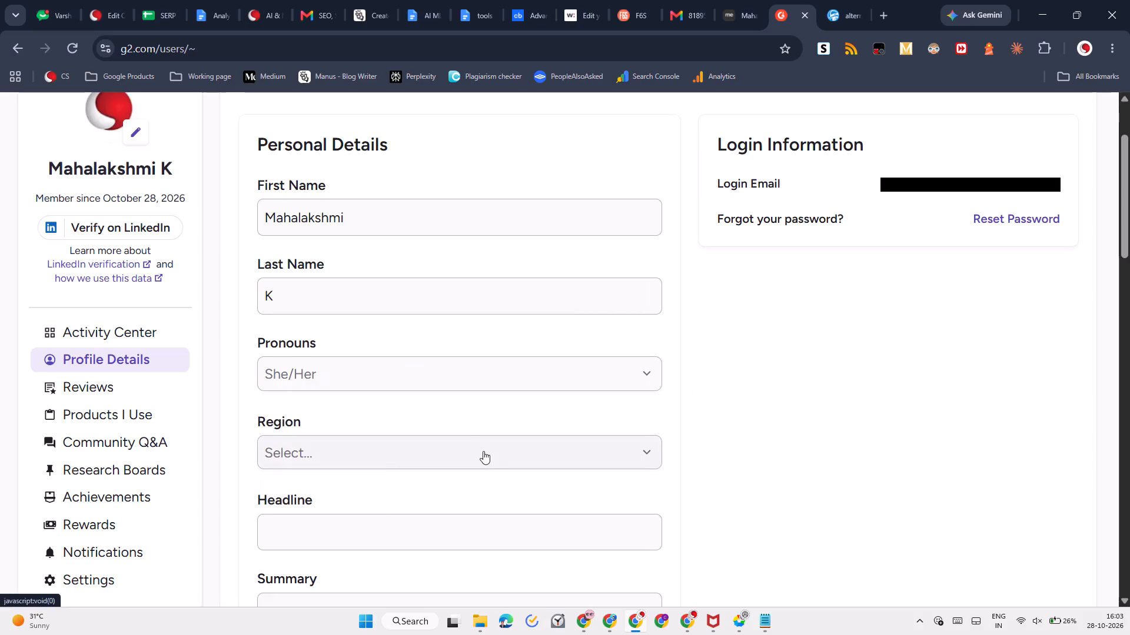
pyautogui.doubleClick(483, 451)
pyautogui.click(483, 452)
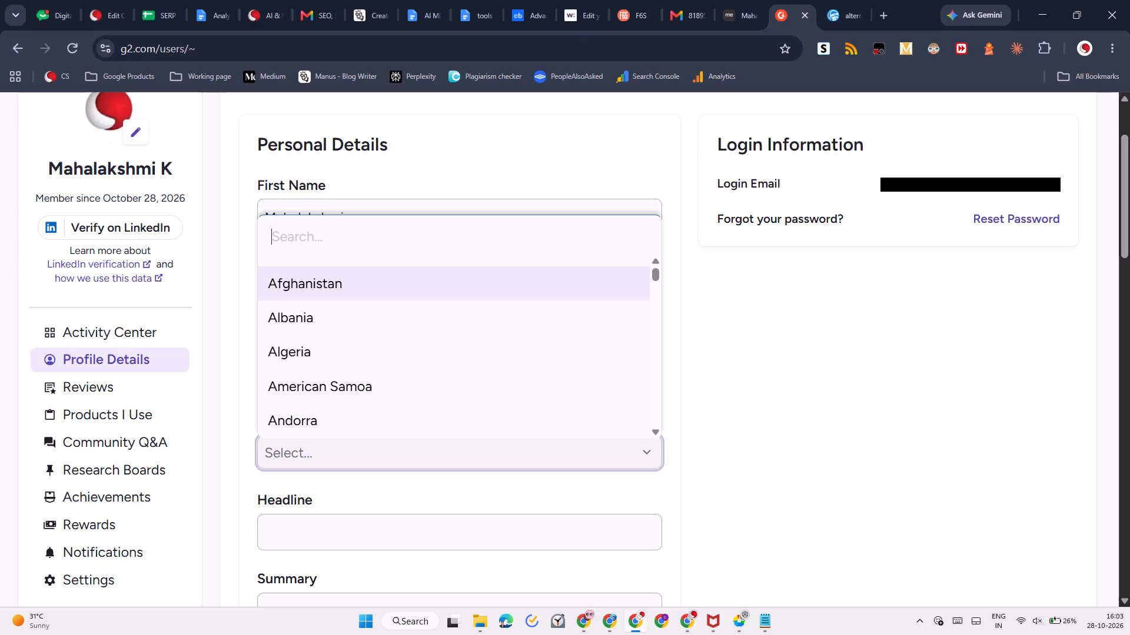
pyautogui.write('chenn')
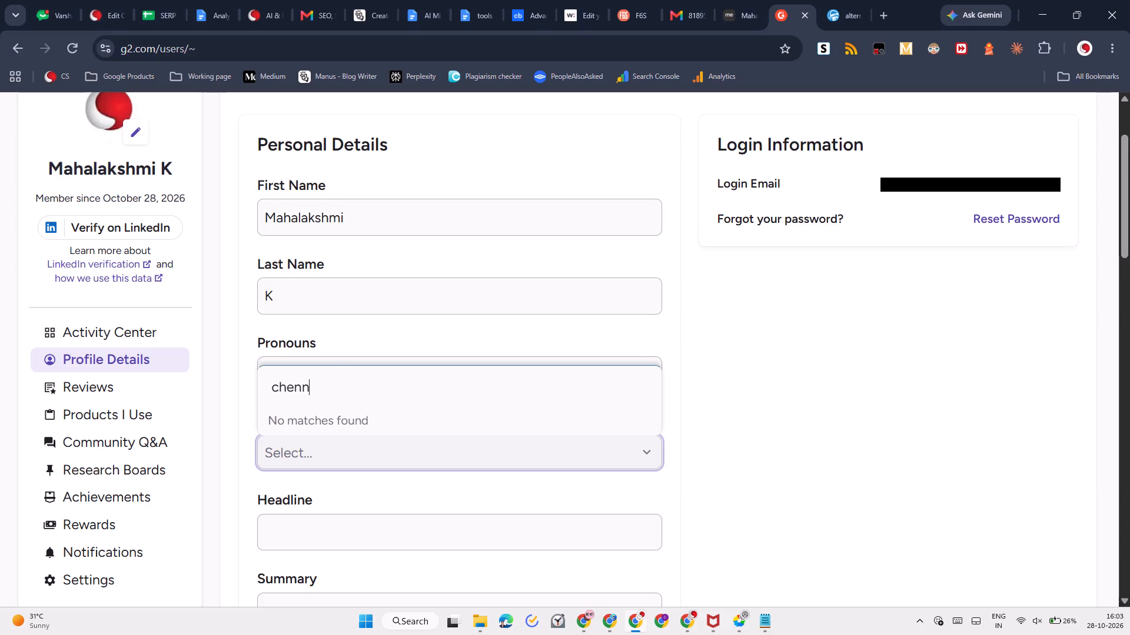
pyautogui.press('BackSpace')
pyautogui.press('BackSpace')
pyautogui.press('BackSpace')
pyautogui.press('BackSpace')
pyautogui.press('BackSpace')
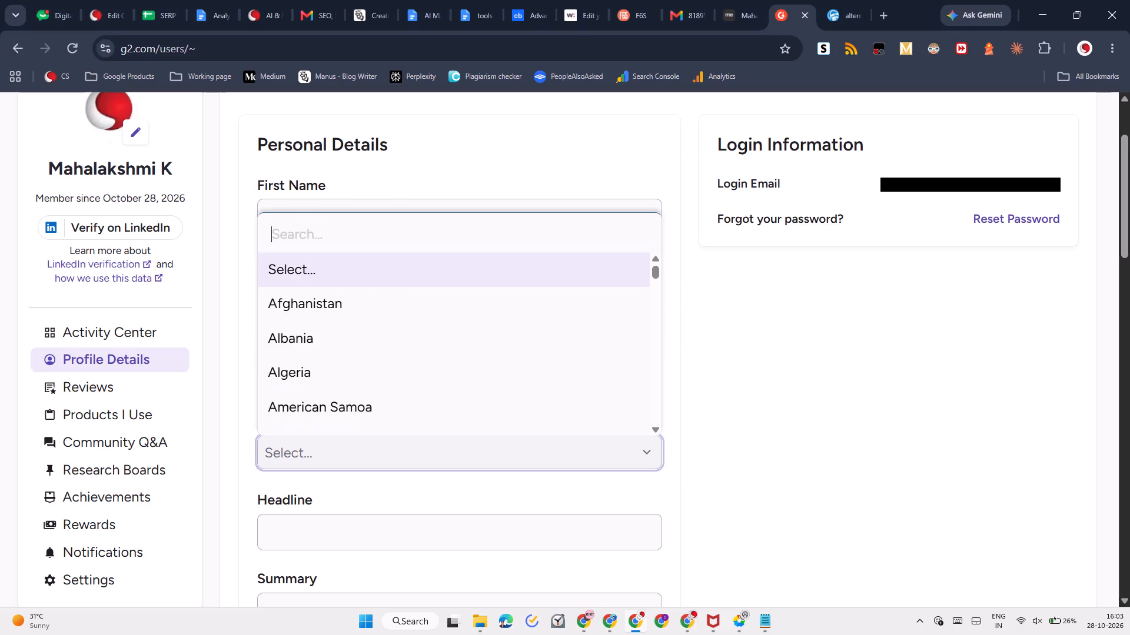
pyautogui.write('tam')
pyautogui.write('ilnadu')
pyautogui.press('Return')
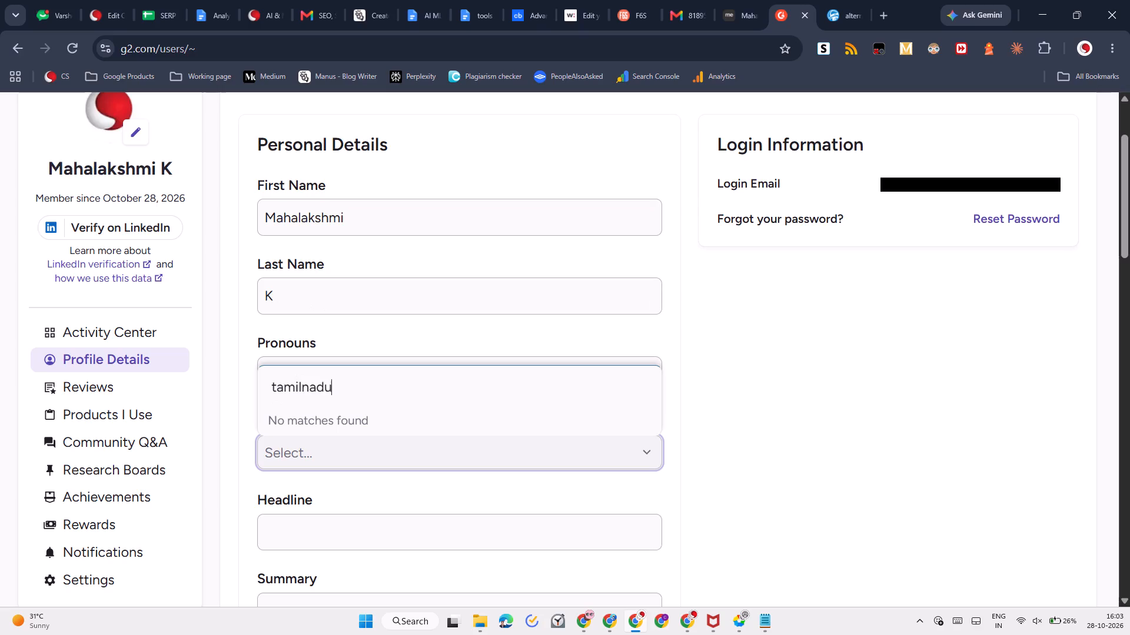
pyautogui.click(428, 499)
# Look through the Headline, Summary, Industry and Job Title fields of the G2 profile, including the available Industry options.
pyautogui.scroll(-1, 428, 499)
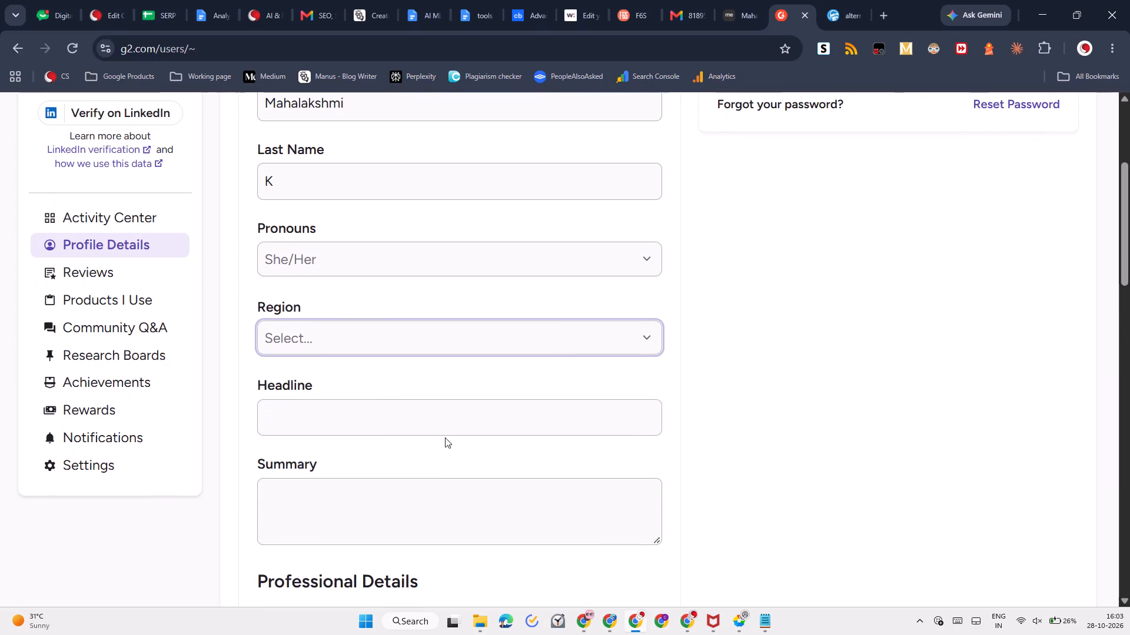
pyautogui.click(450, 432)
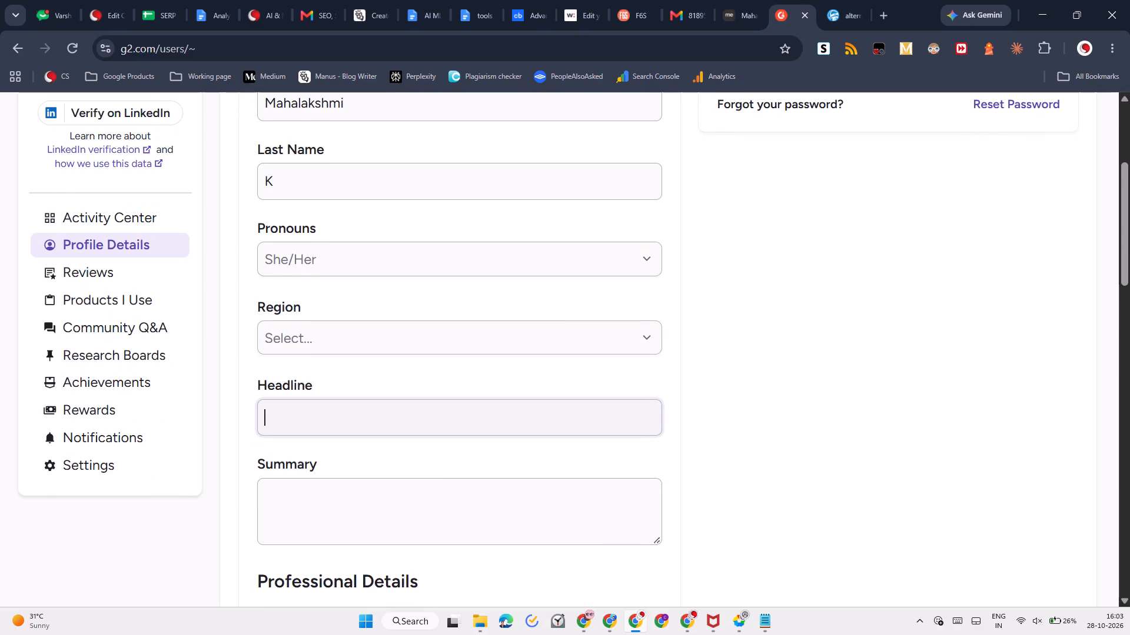
pyautogui.scroll(-2, 450, 432)
pyautogui.click(427, 379)
pyautogui.scroll(-2, 427, 379)
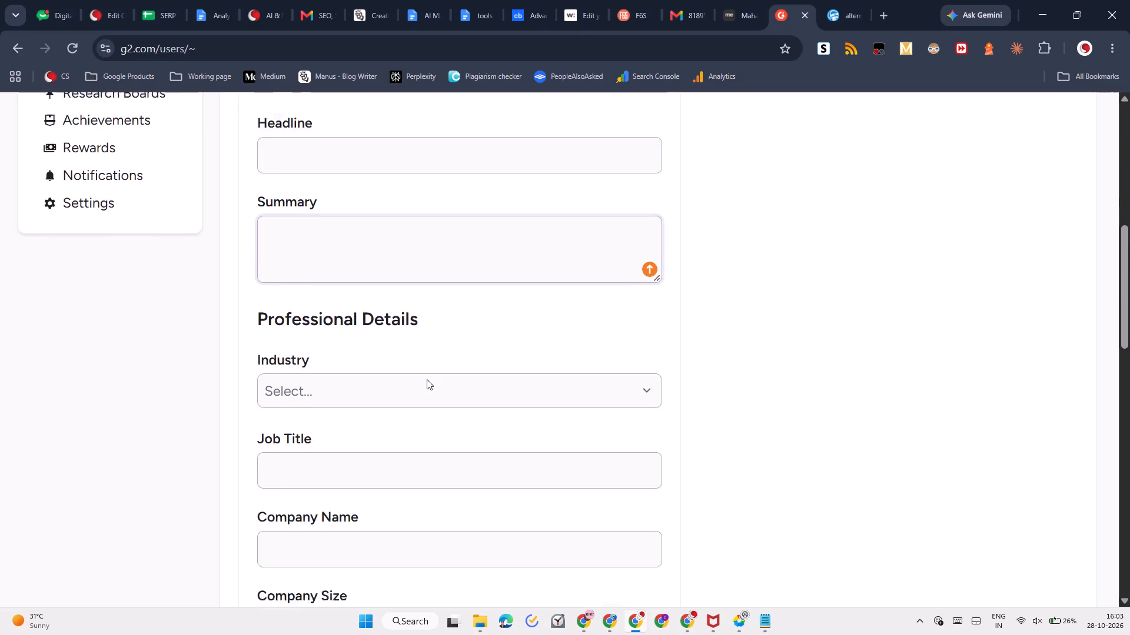
pyautogui.click(418, 341)
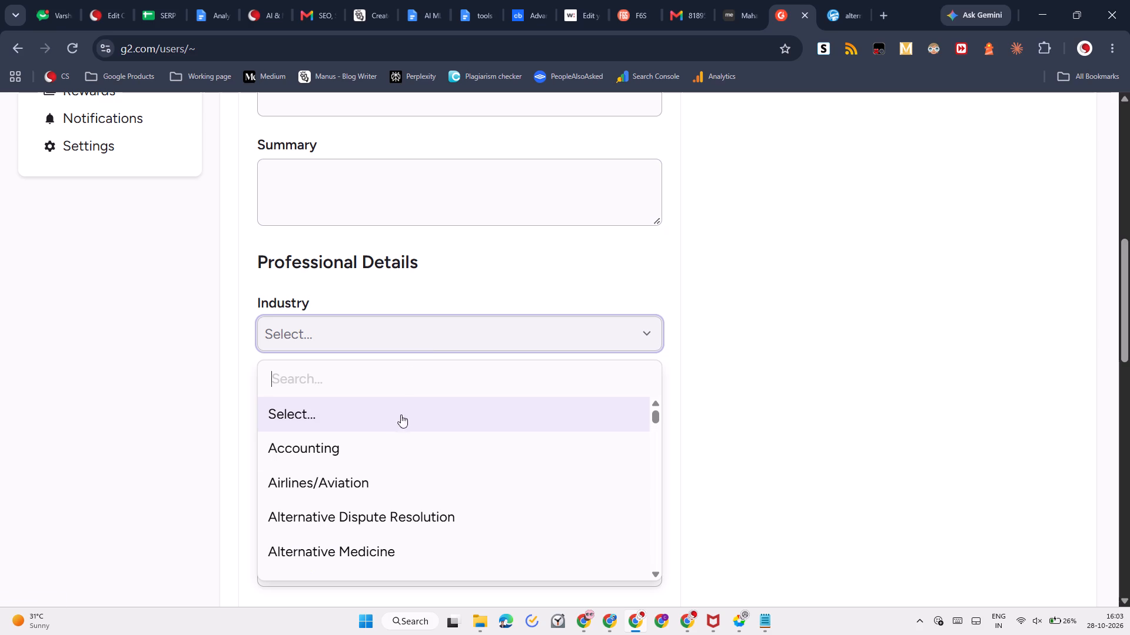
pyautogui.scroll(-2, 408, 545)
pyautogui.click(219, 554)
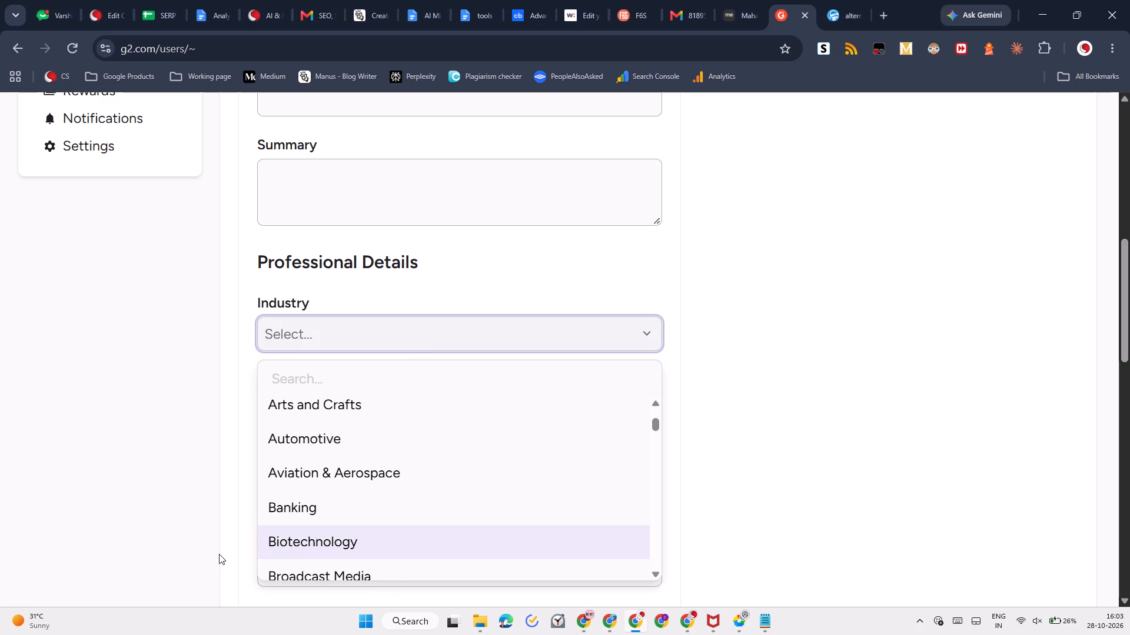
pyautogui.scroll(-1, 219, 554)
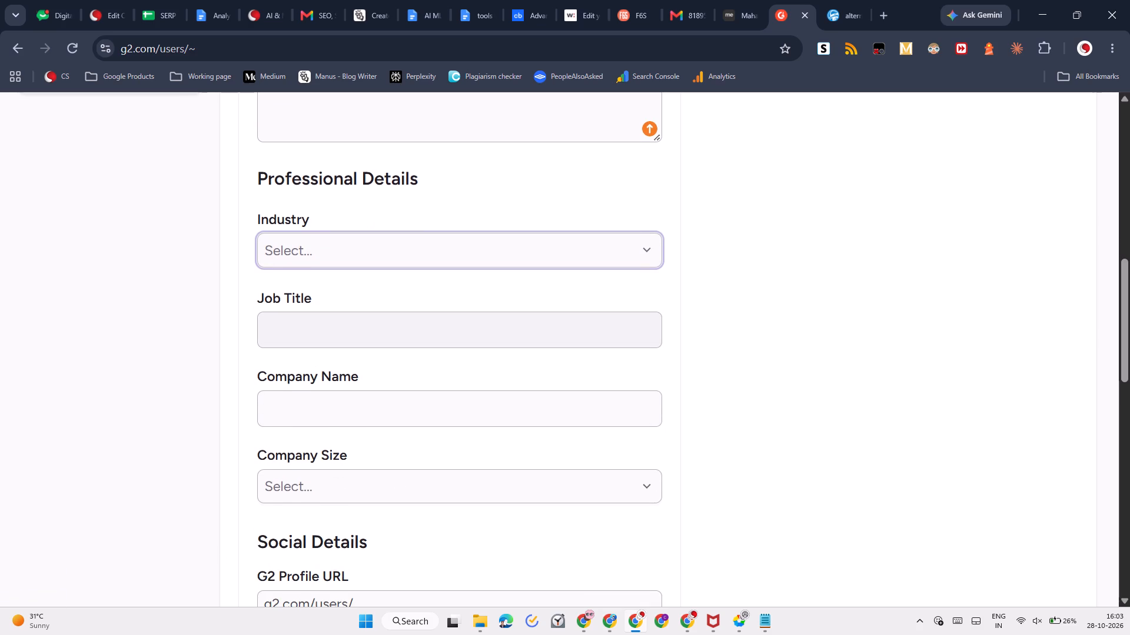
pyautogui.click(358, 316)
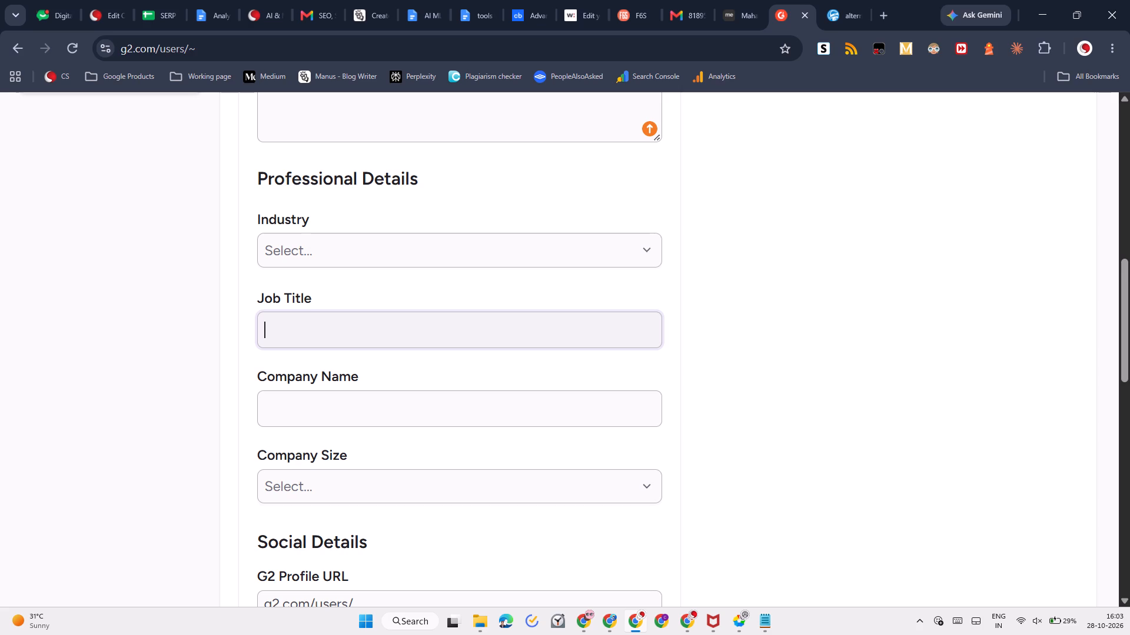
pyautogui.click(355, 327)
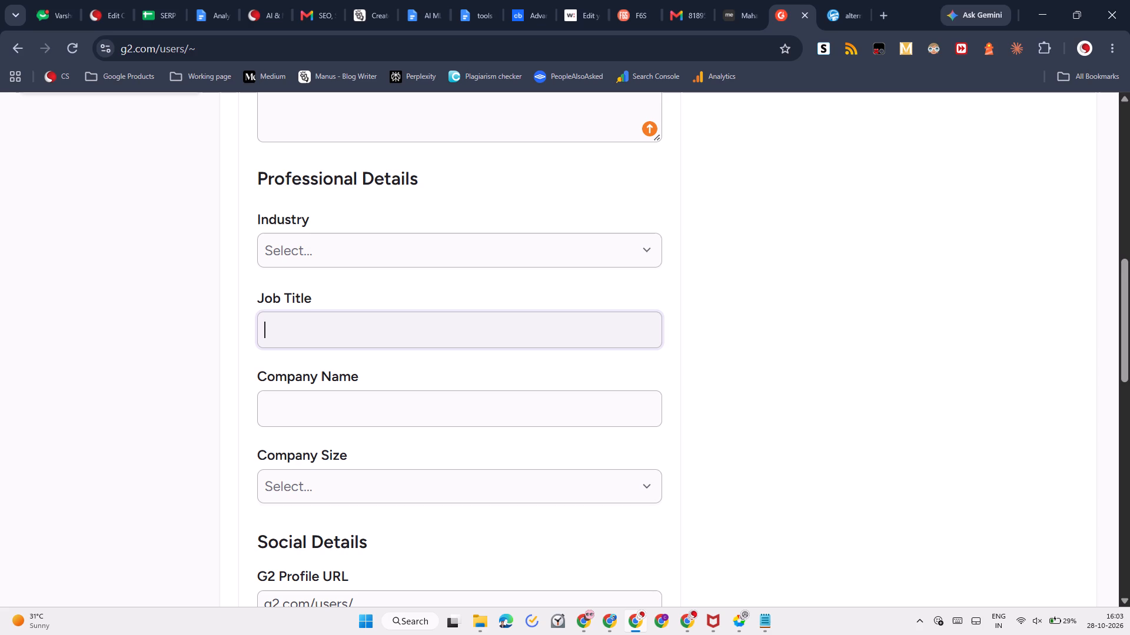
# Save the G2 profile details with the remaining fields left blank.
pyautogui.scroll(-4, 355, 327)
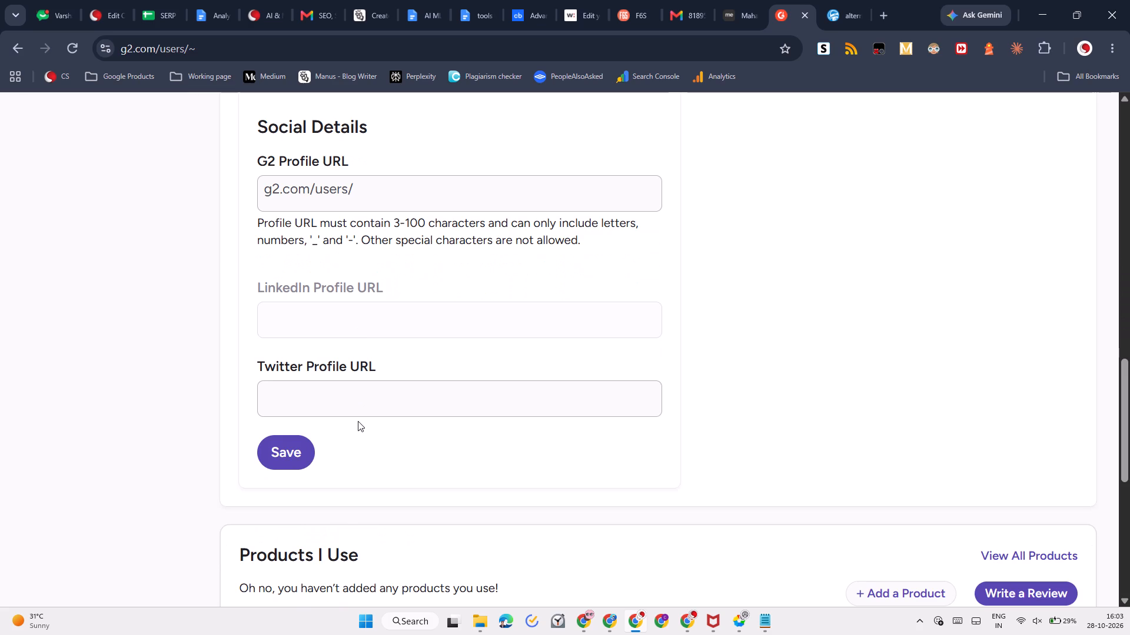
pyautogui.scroll(-1, 358, 421)
pyautogui.click(295, 357)
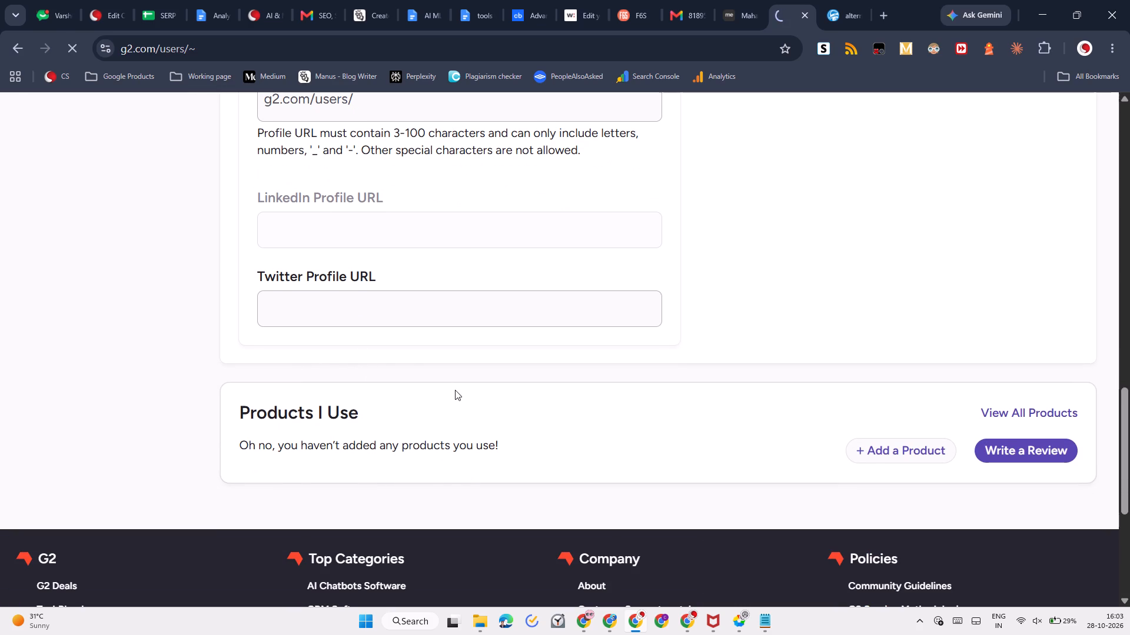
# Switch to the AlternativeTo site and open the signed-in account's profile page.
pyautogui.click(730, 0)
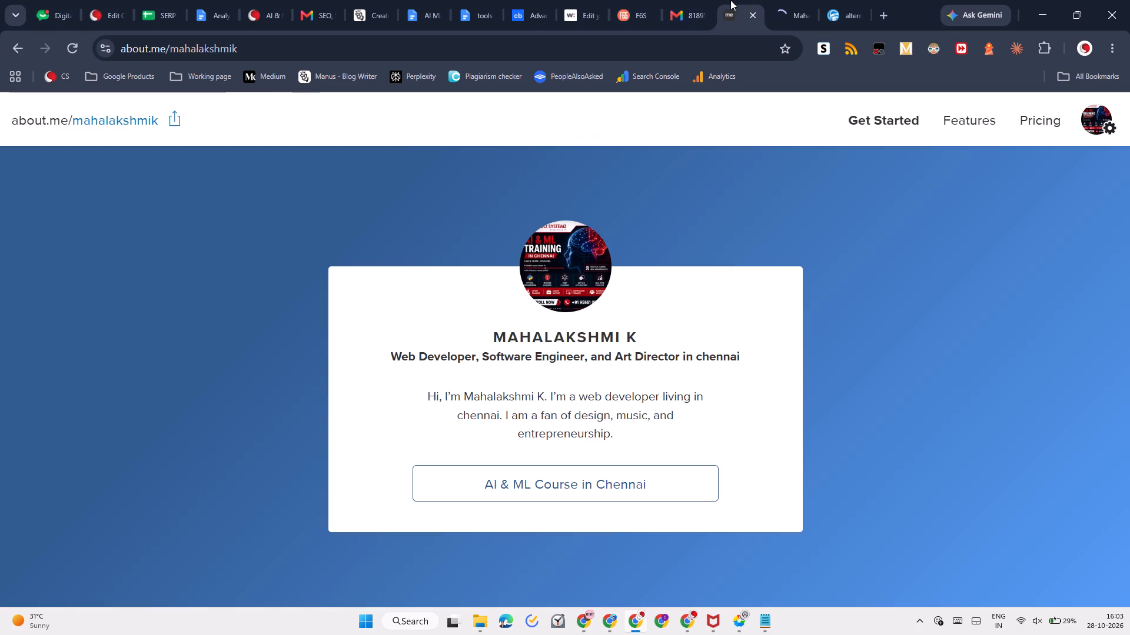
pyautogui.click(789, 0)
pyautogui.click(839, 0)
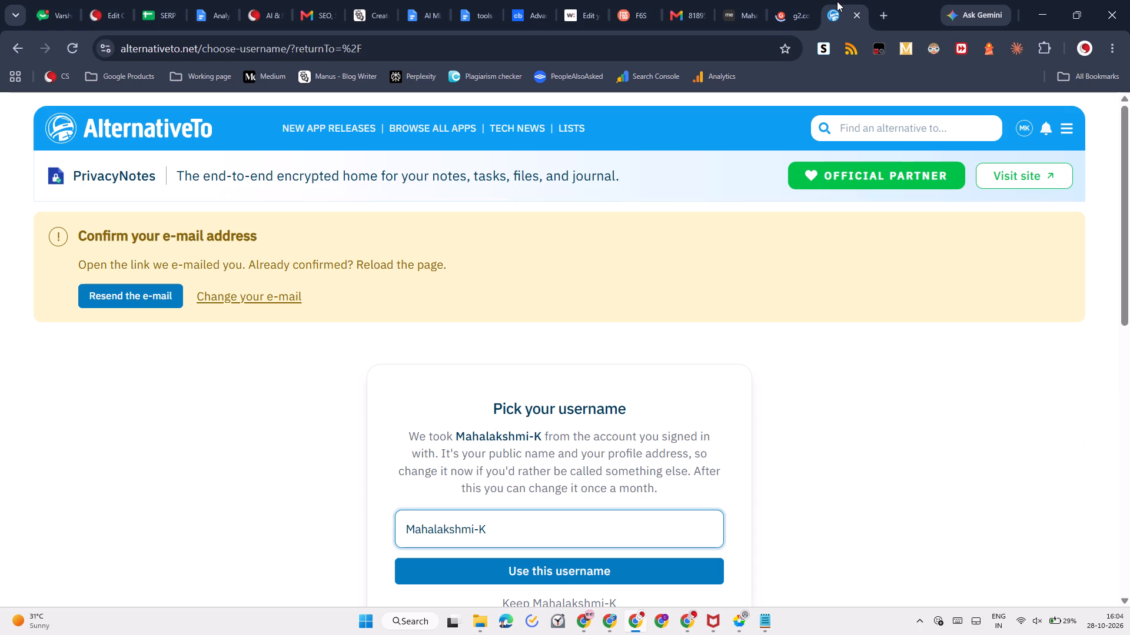
pyautogui.click(1018, 132)
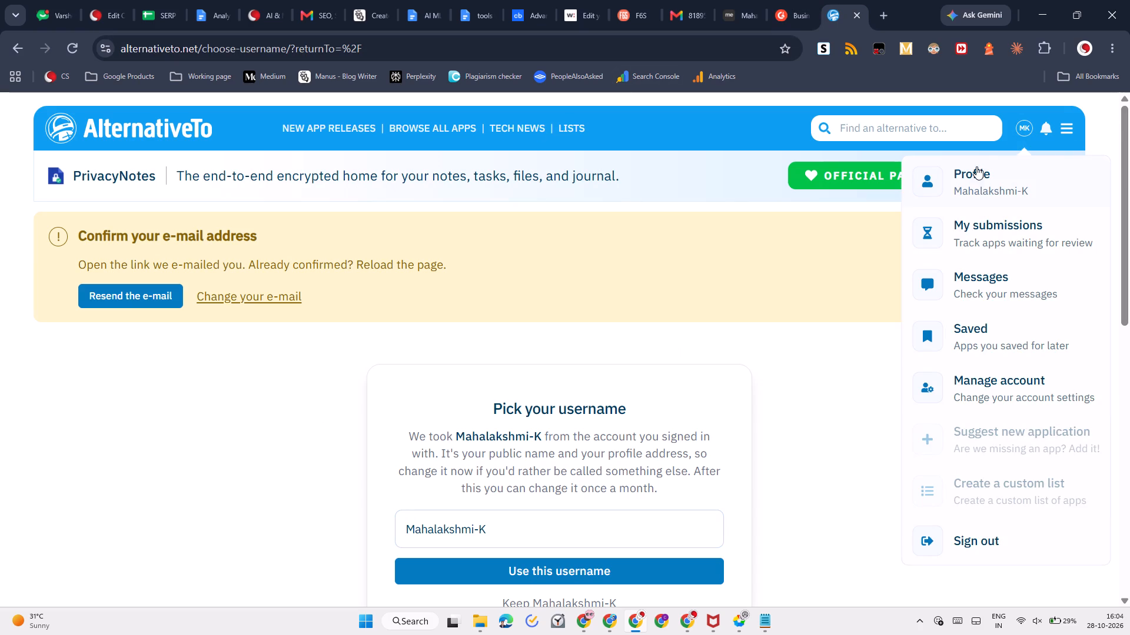
pyautogui.click(976, 166)
# Return to the G2 site.
pyautogui.doubleClick(803, 0)
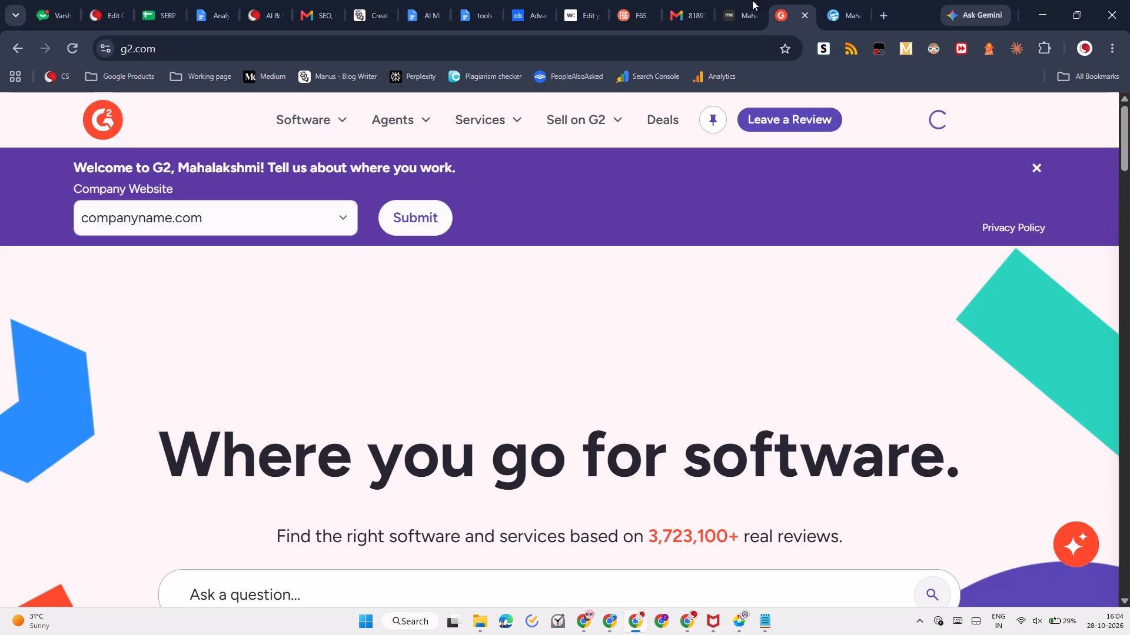
# Open the October(Backlinks)- 2026 spreadsheet from Google Sheets in a new browser tab.
pyautogui.doubleClick(743, 0)
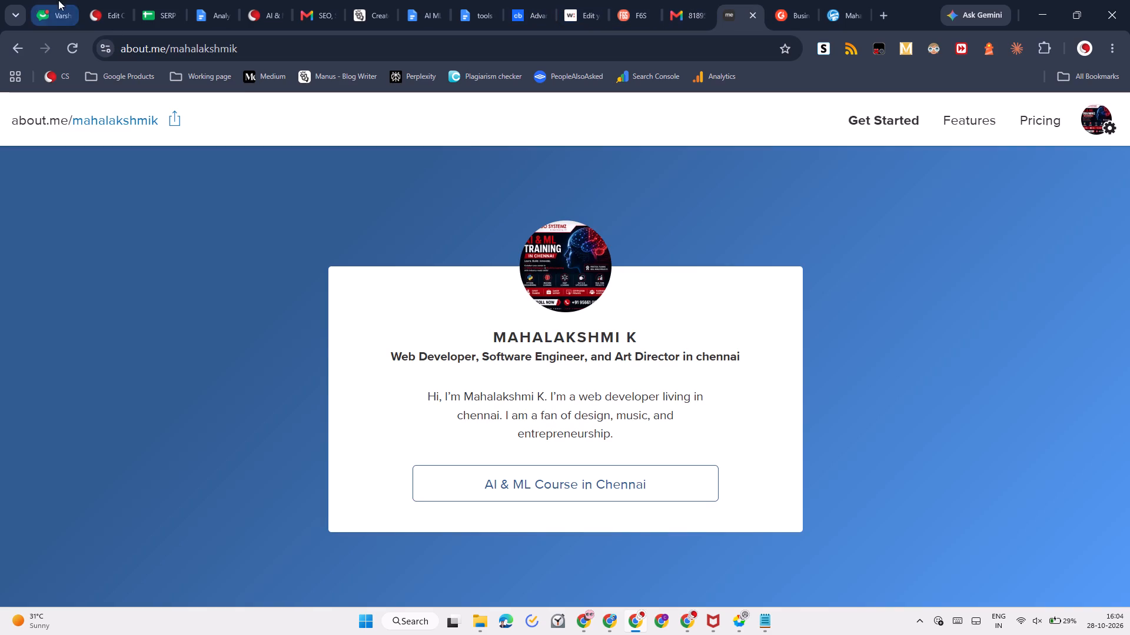
pyautogui.doubleClick(890, 12)
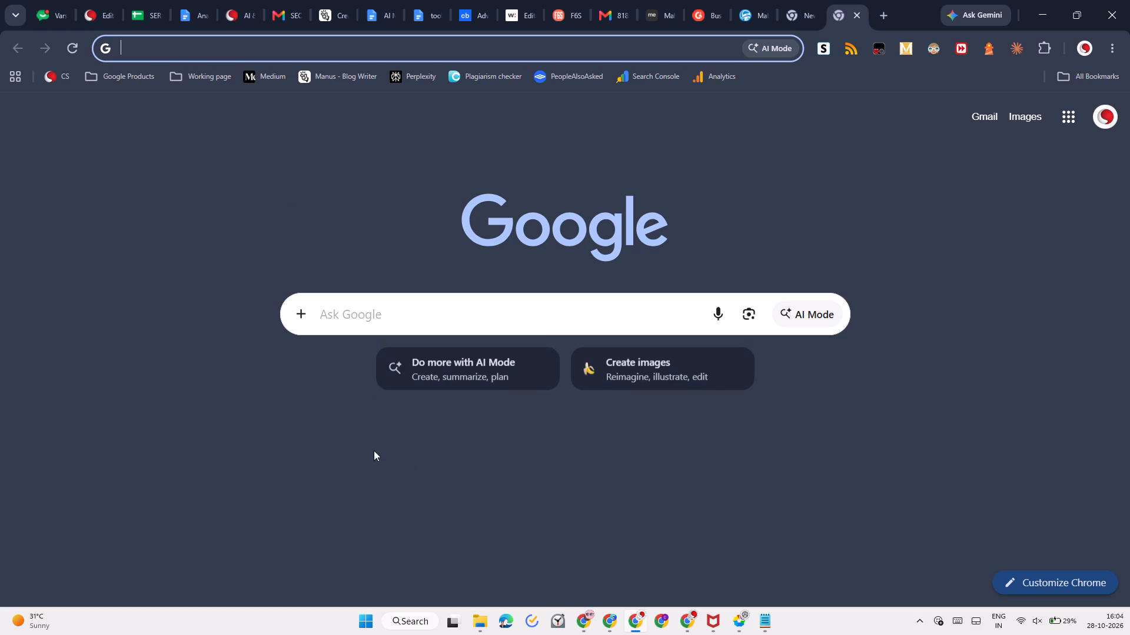
pyautogui.doubleClick(249, 48)
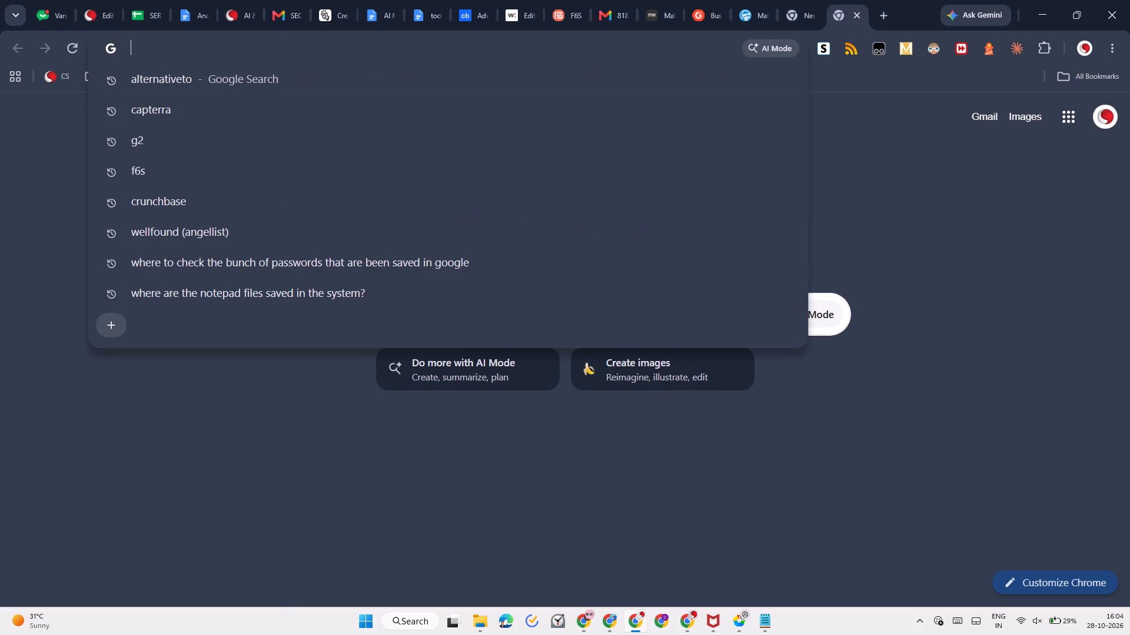
pyautogui.click(0, 168)
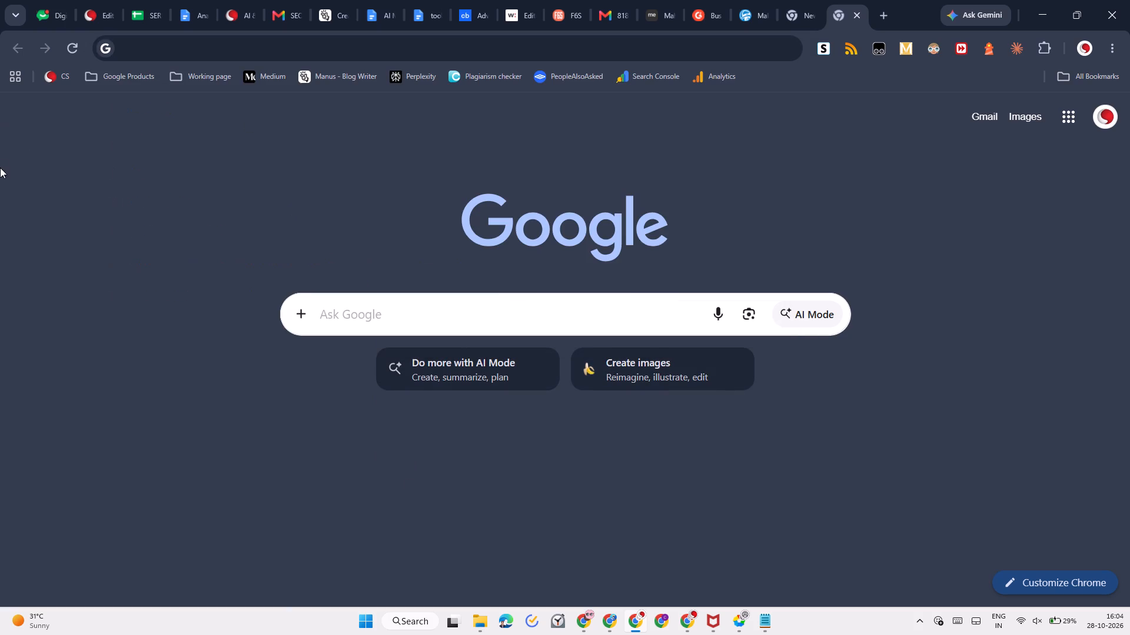
pyautogui.click(116, 79)
pyautogui.click(125, 133)
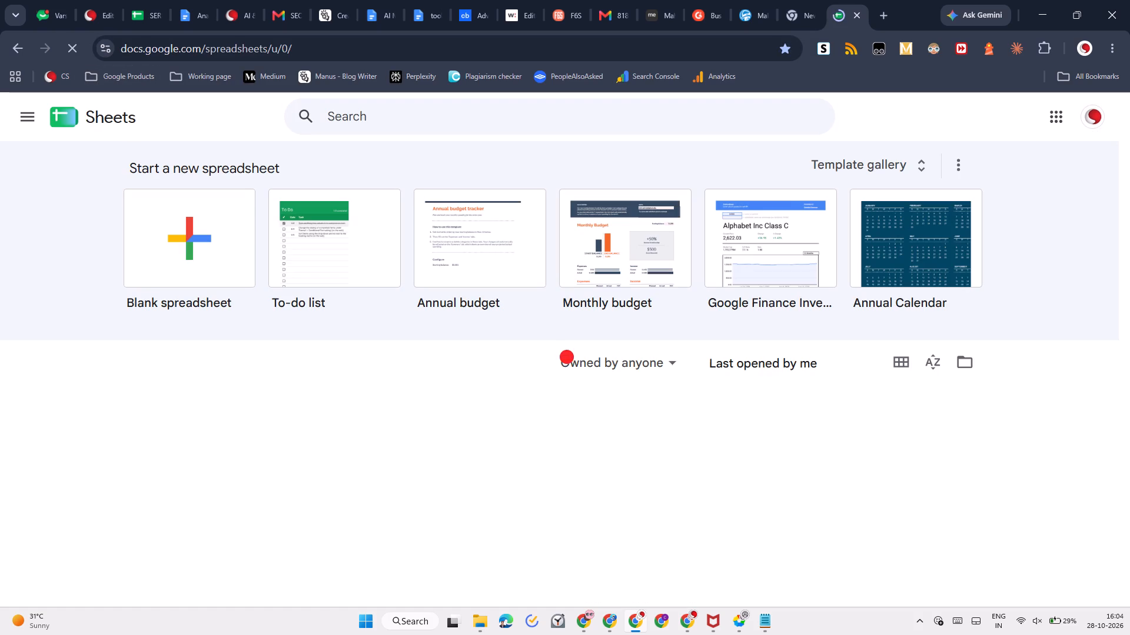
pyautogui.scroll(1, 167, 345)
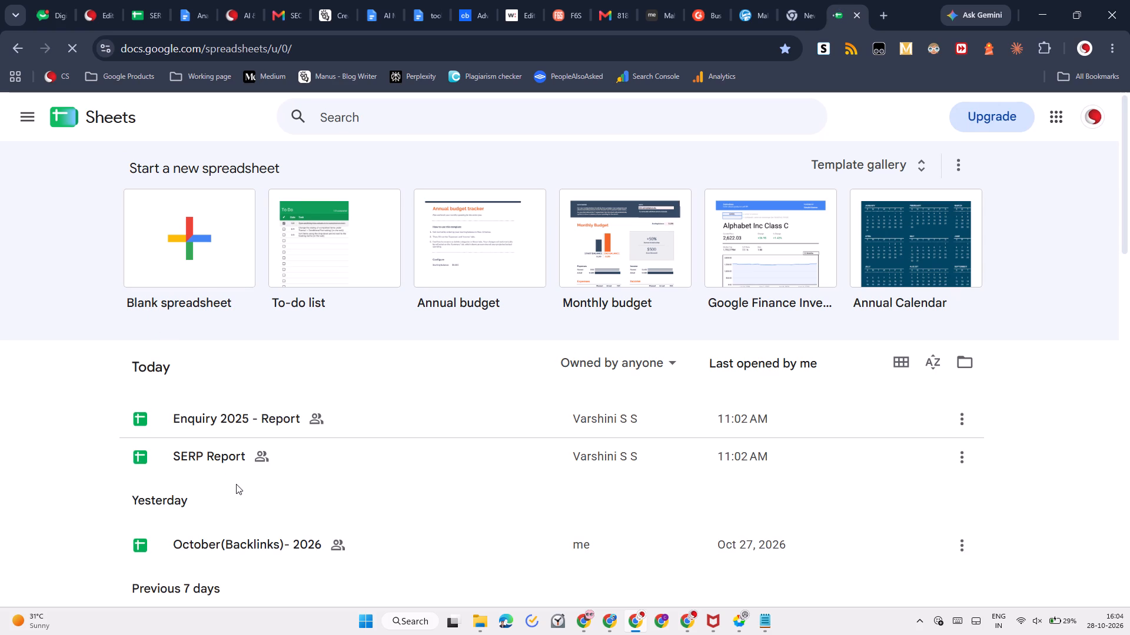
pyautogui.scroll(-2, 236, 484)
pyautogui.scroll(3, 236, 484)
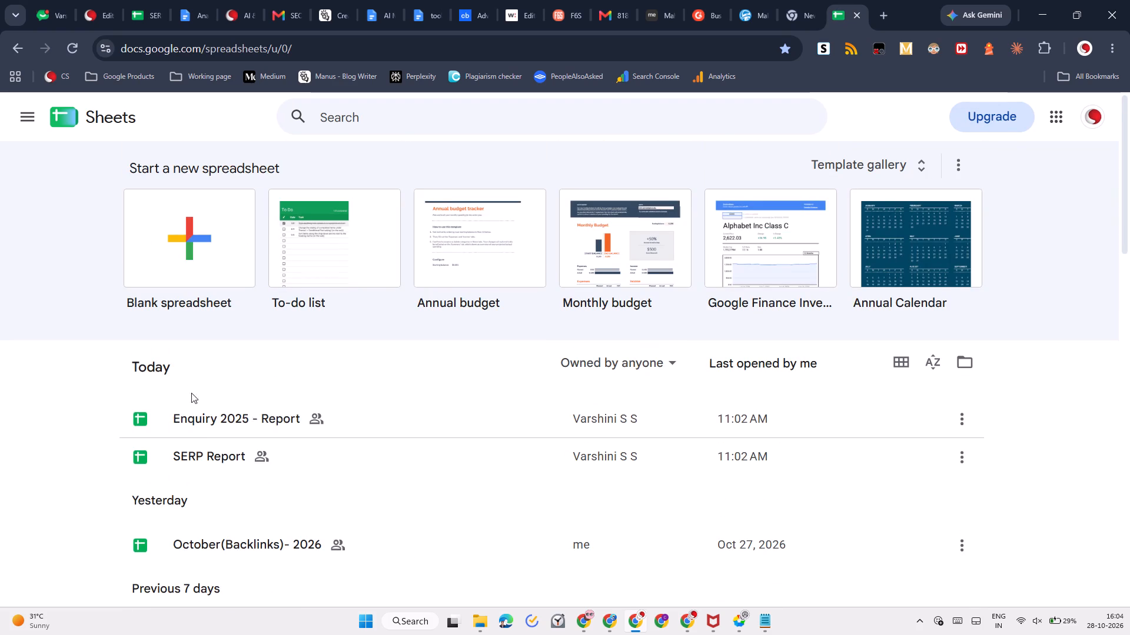
pyautogui.scroll(1, 207, 455)
pyautogui.scroll(-1, 207, 455)
pyautogui.click(237, 386)
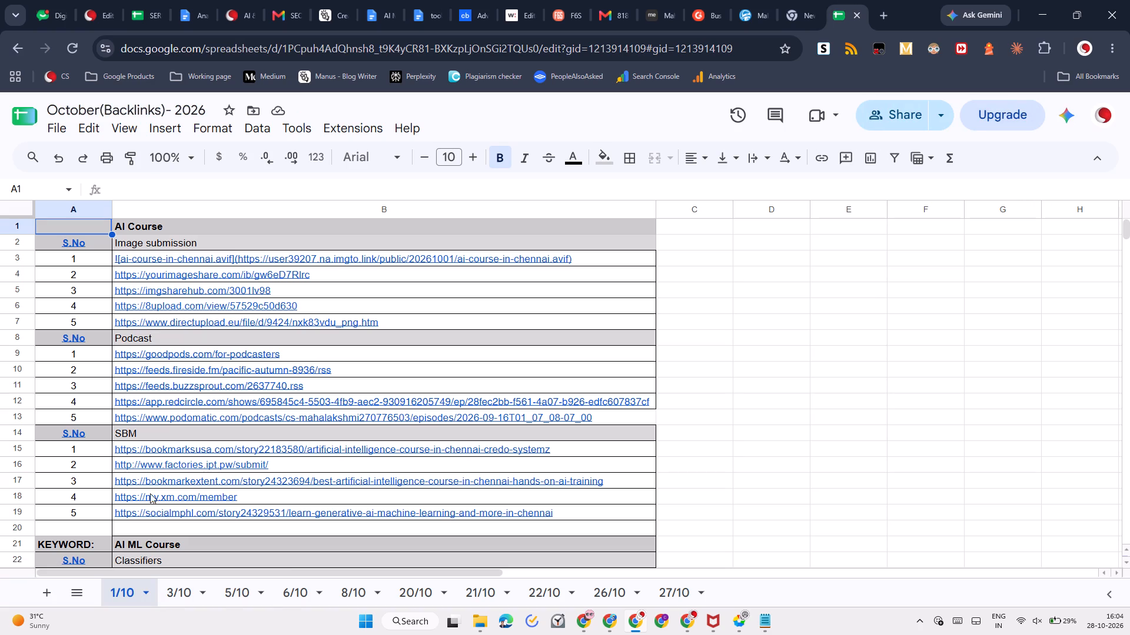
# Compare the backlink entries on the 27/10 and 26/10 sheets, ending on the 27/10 sheet.
pyautogui.click(666, 593)
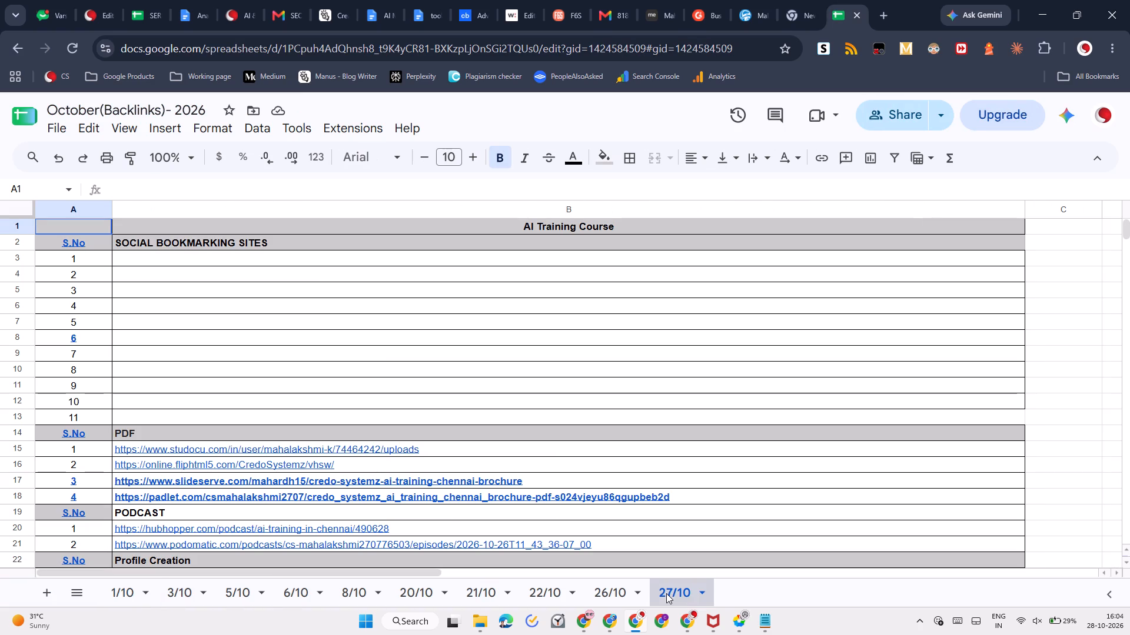
pyautogui.scroll(1, 217, 280)
pyautogui.scroll(-1, 217, 283)
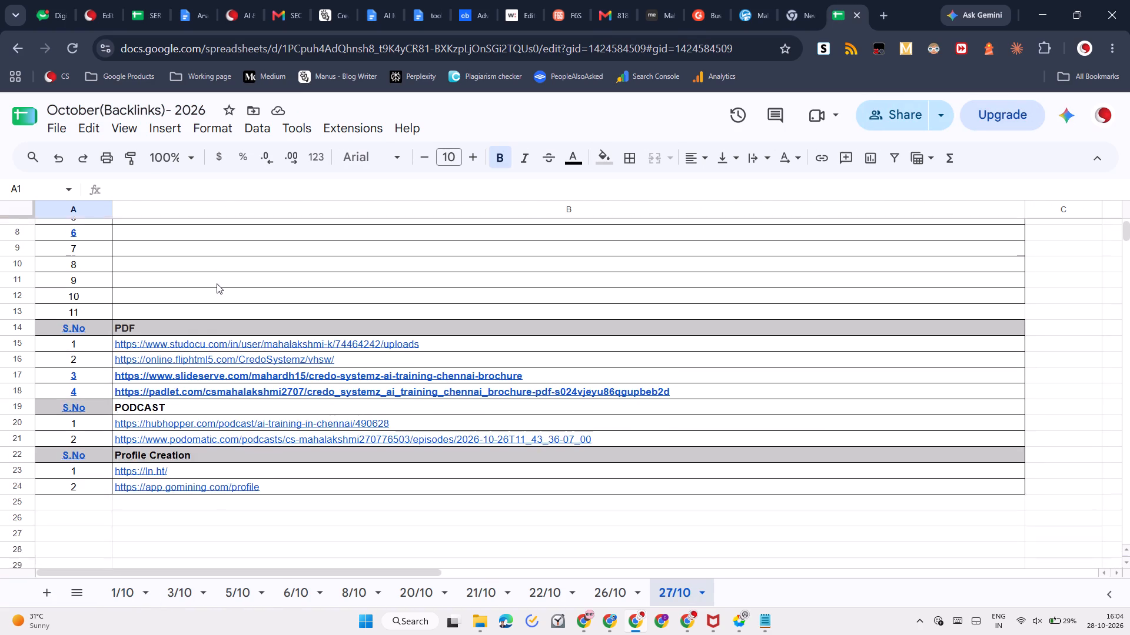
pyautogui.scroll(-1, 217, 283)
pyautogui.scroll(3, 217, 283)
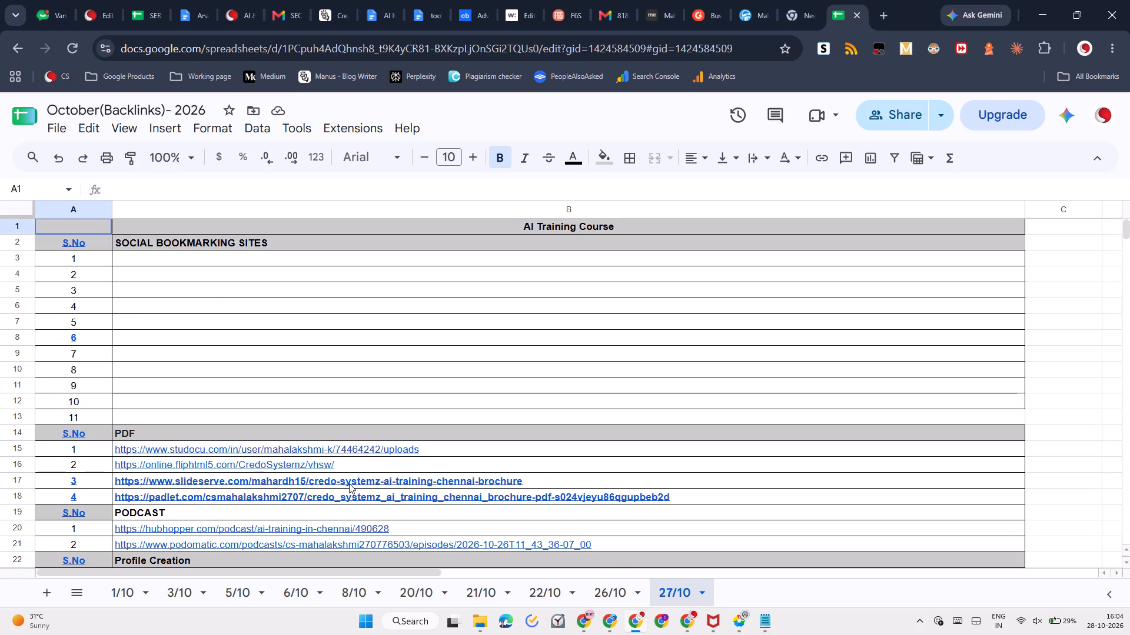
pyautogui.click(611, 594)
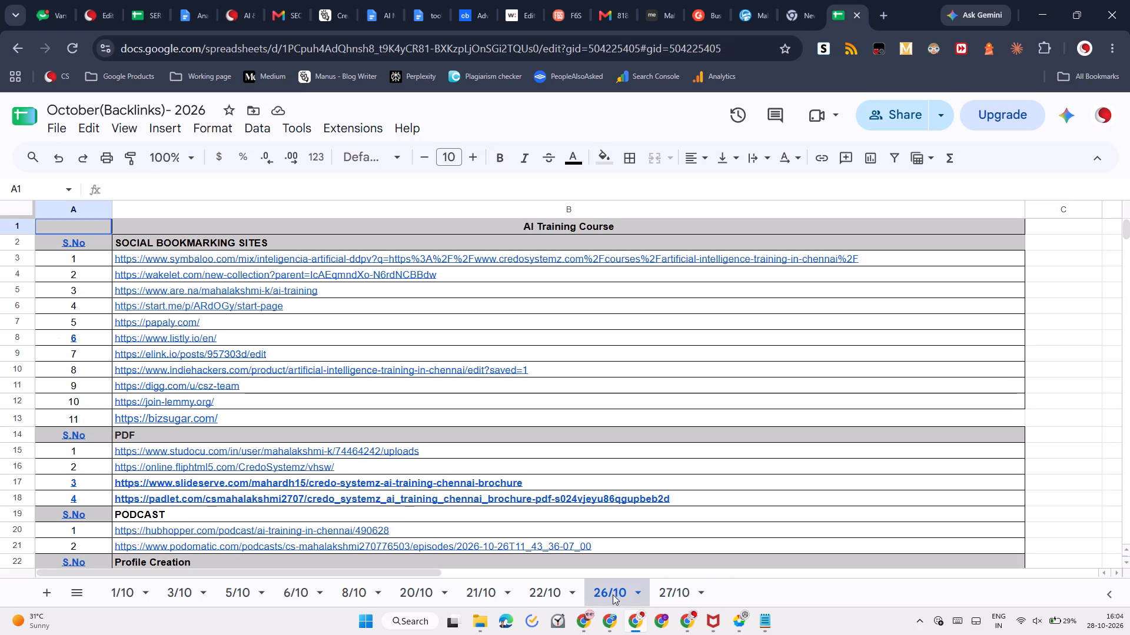
pyautogui.doubleClick(694, 594)
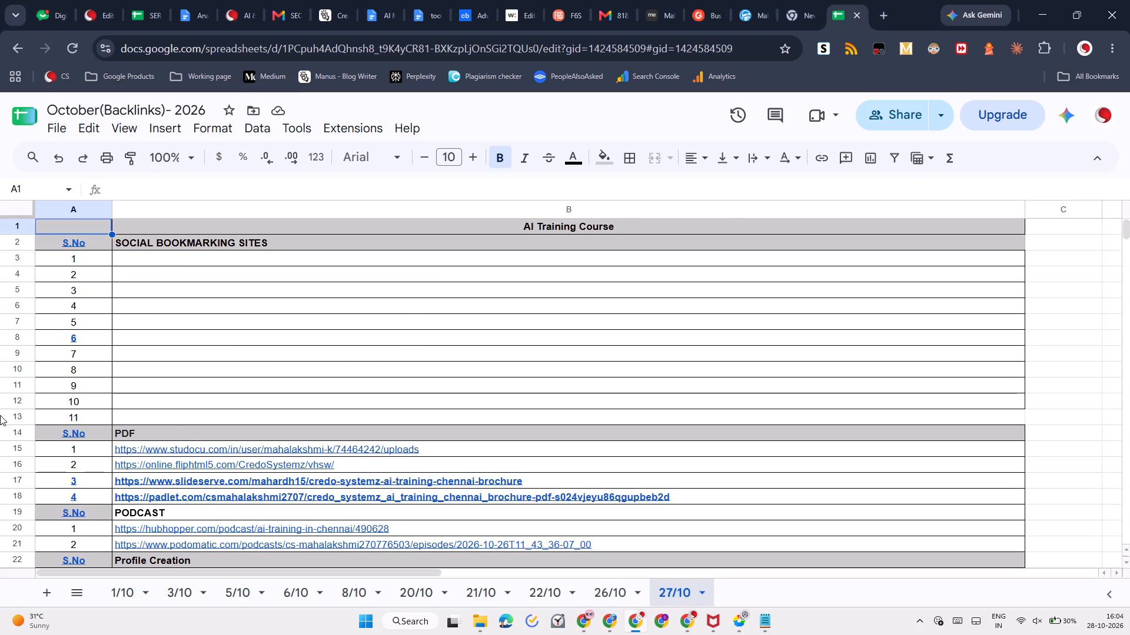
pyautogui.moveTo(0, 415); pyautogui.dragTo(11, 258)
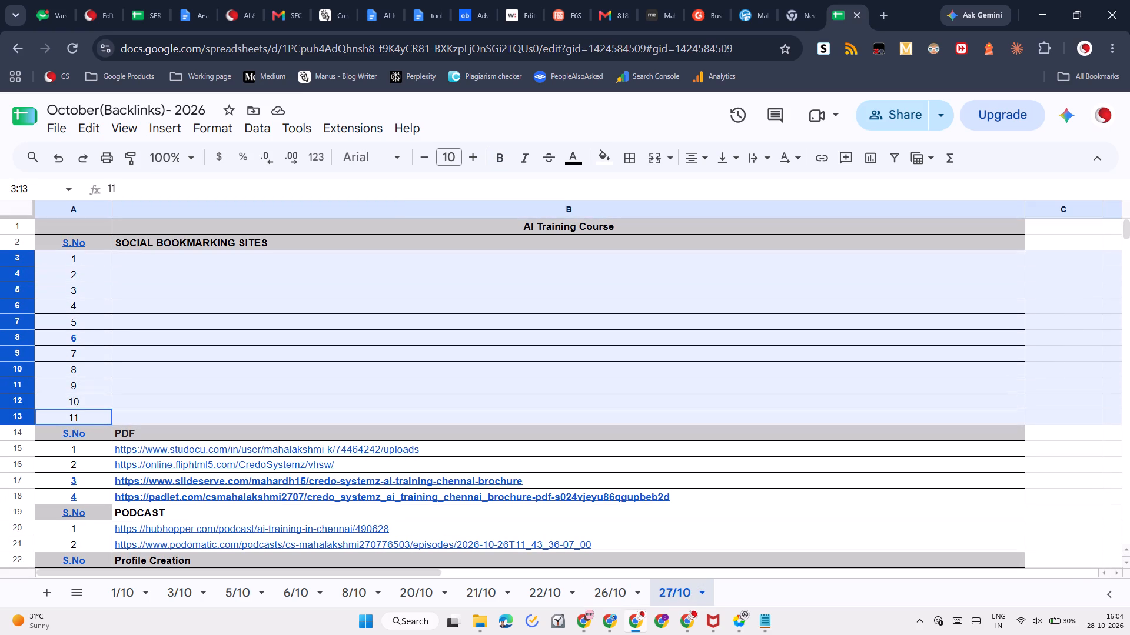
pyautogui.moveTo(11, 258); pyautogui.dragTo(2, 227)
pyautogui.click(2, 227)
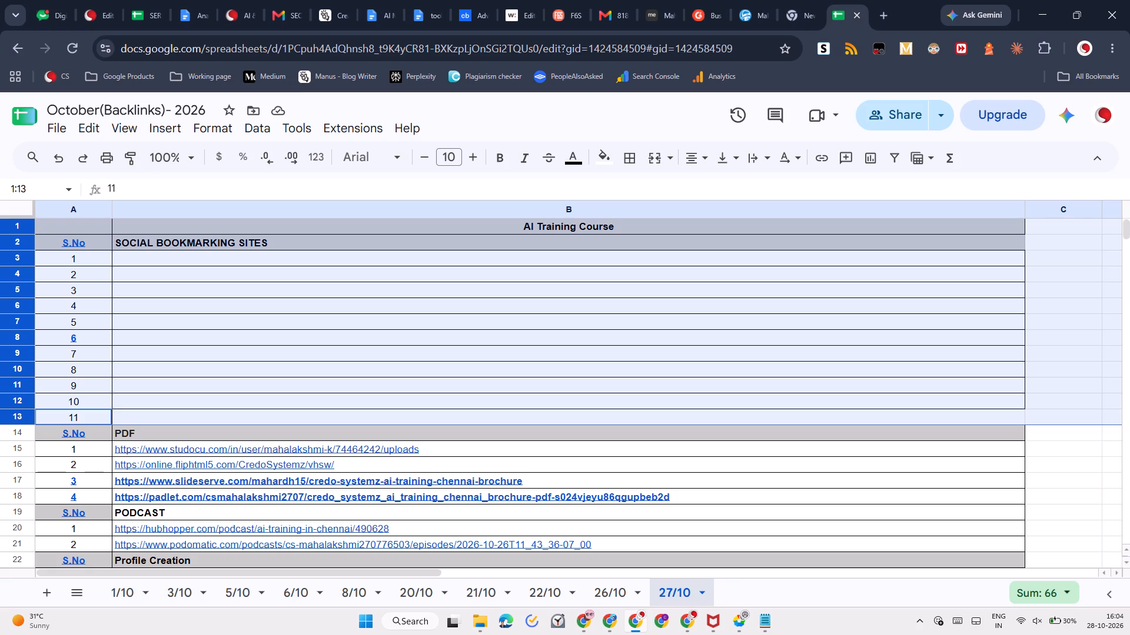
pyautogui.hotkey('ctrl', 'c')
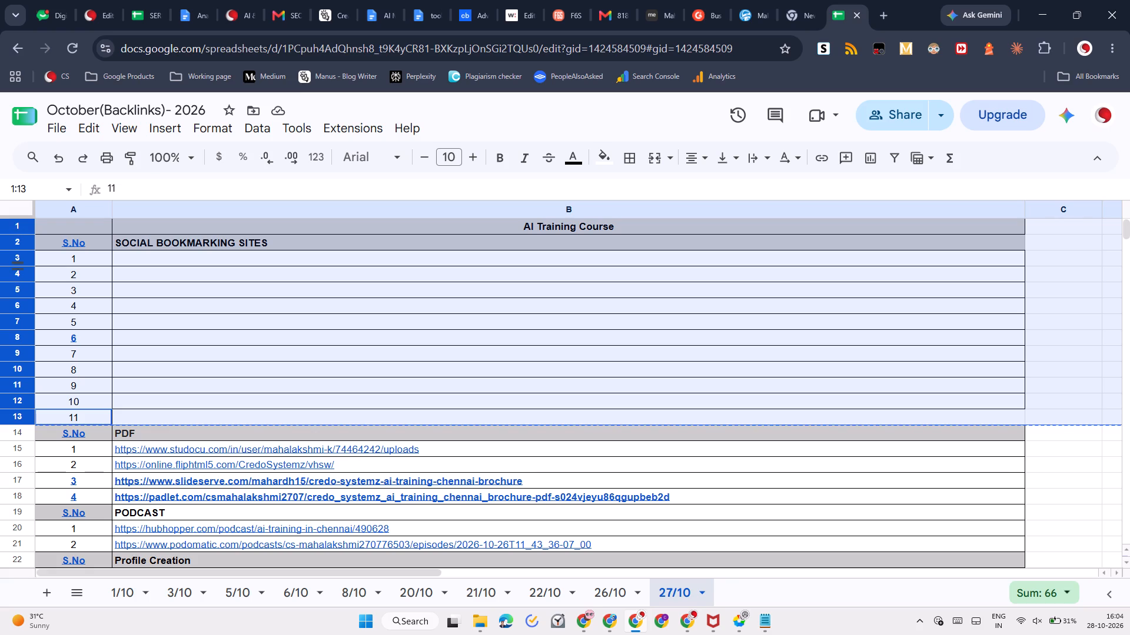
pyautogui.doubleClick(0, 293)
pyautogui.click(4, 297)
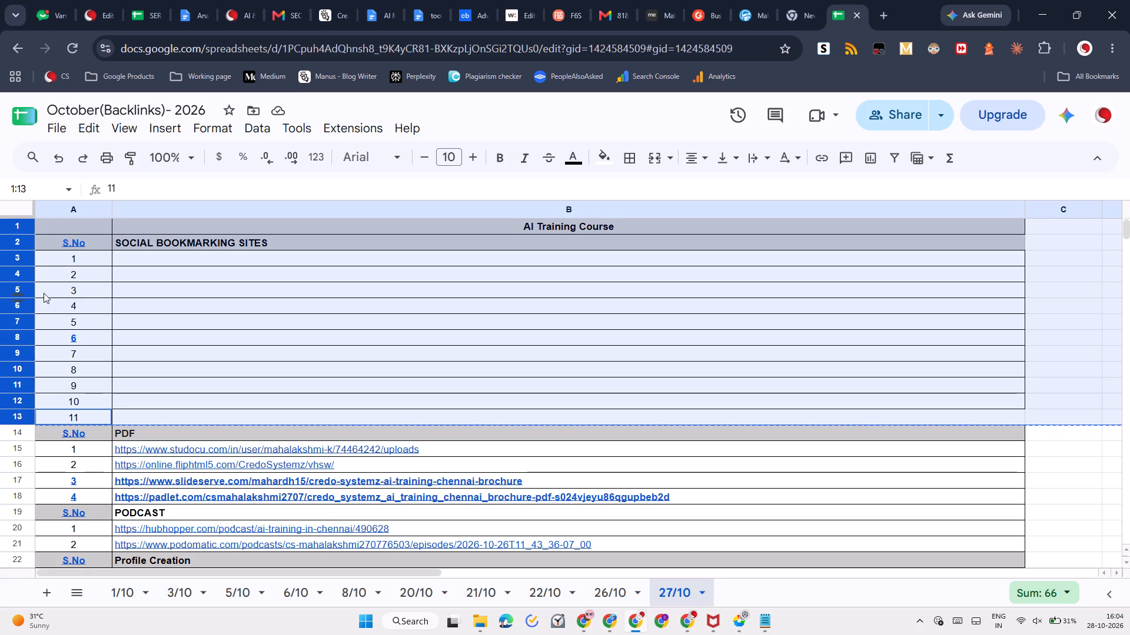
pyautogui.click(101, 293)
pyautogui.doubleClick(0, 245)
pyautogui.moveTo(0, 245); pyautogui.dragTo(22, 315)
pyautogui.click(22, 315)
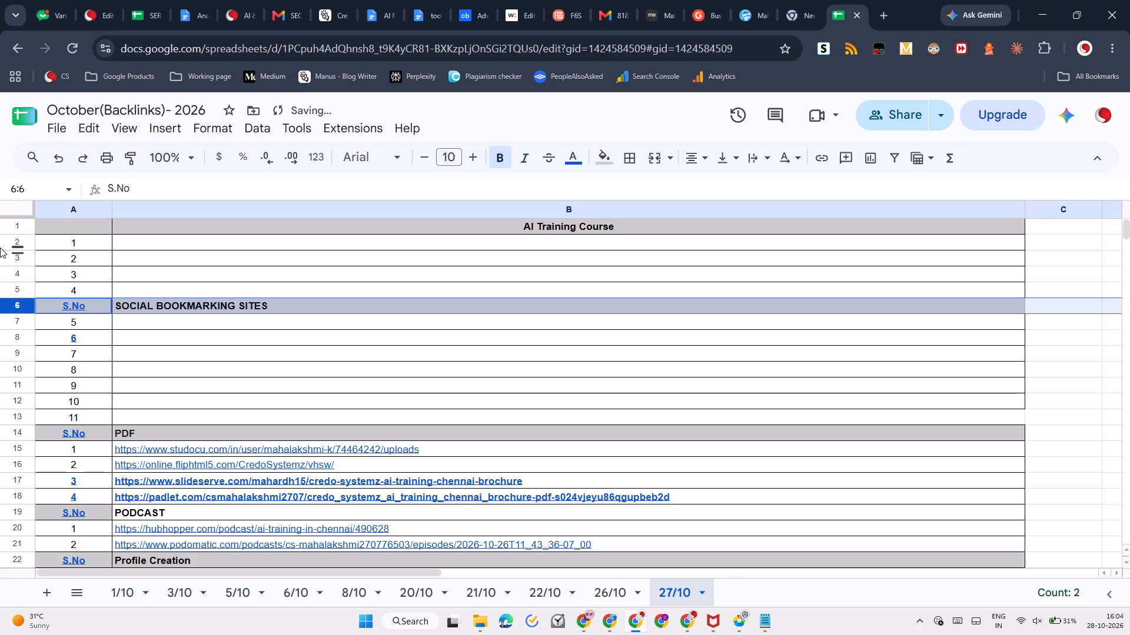
# Delete rows 2 to 13, the Social Bookmarking Sites block, from the 27/10 sheet.
pyautogui.moveTo(0, 243); pyautogui.dragTo(57, 392)
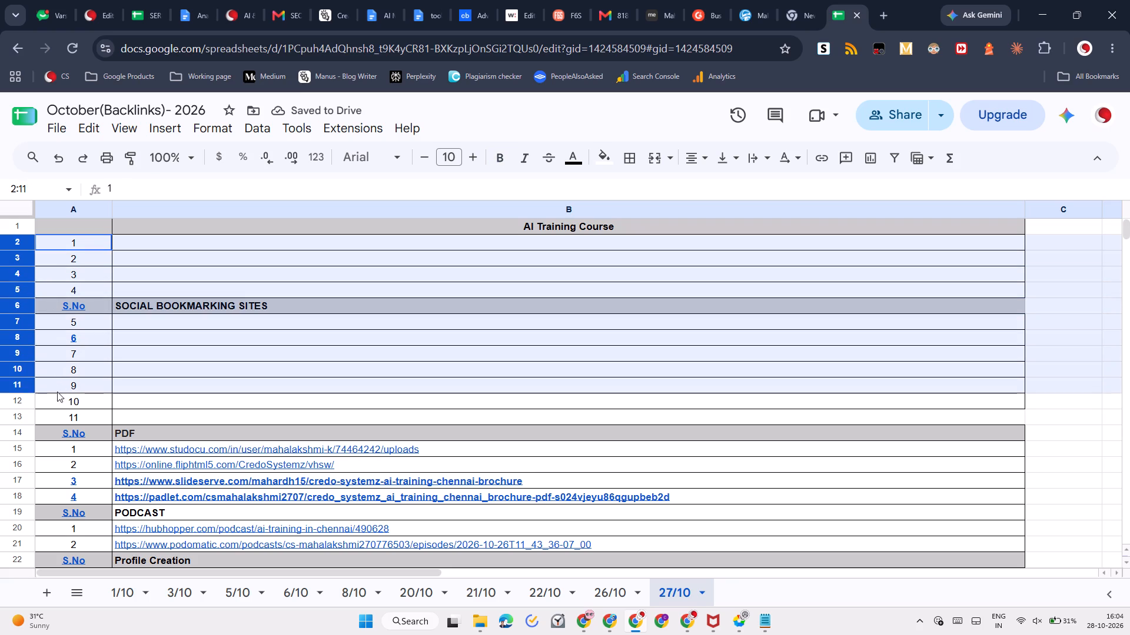
pyautogui.moveTo(57, 392); pyautogui.dragTo(56, 416)
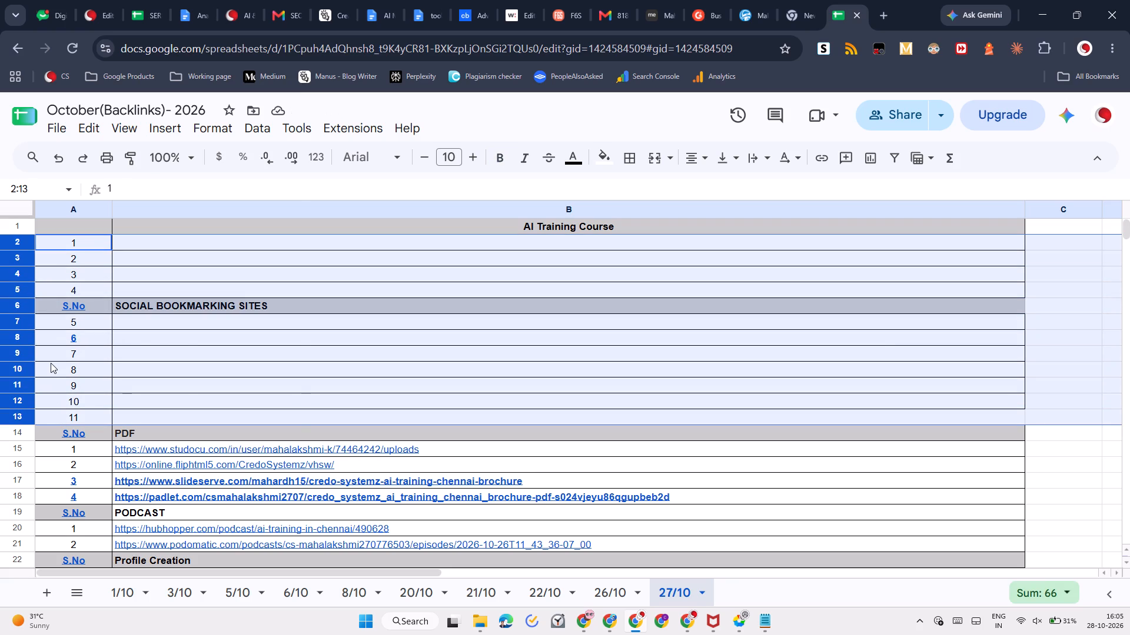
pyautogui.rightClick(51, 360)
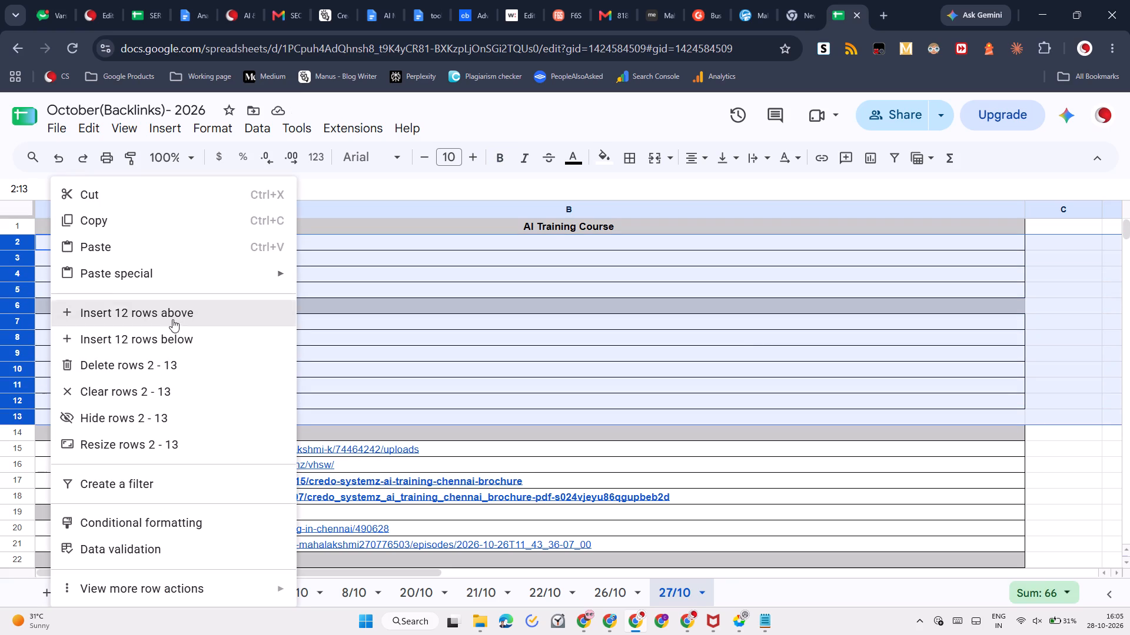
pyautogui.click(157, 365)
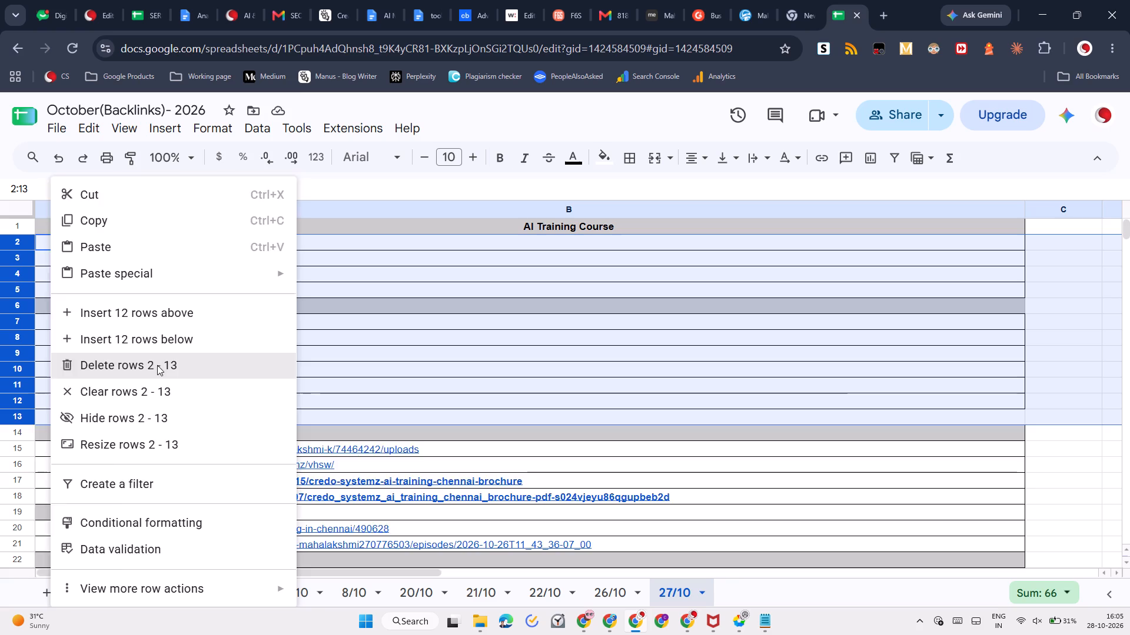
pyautogui.doubleClick(157, 478)
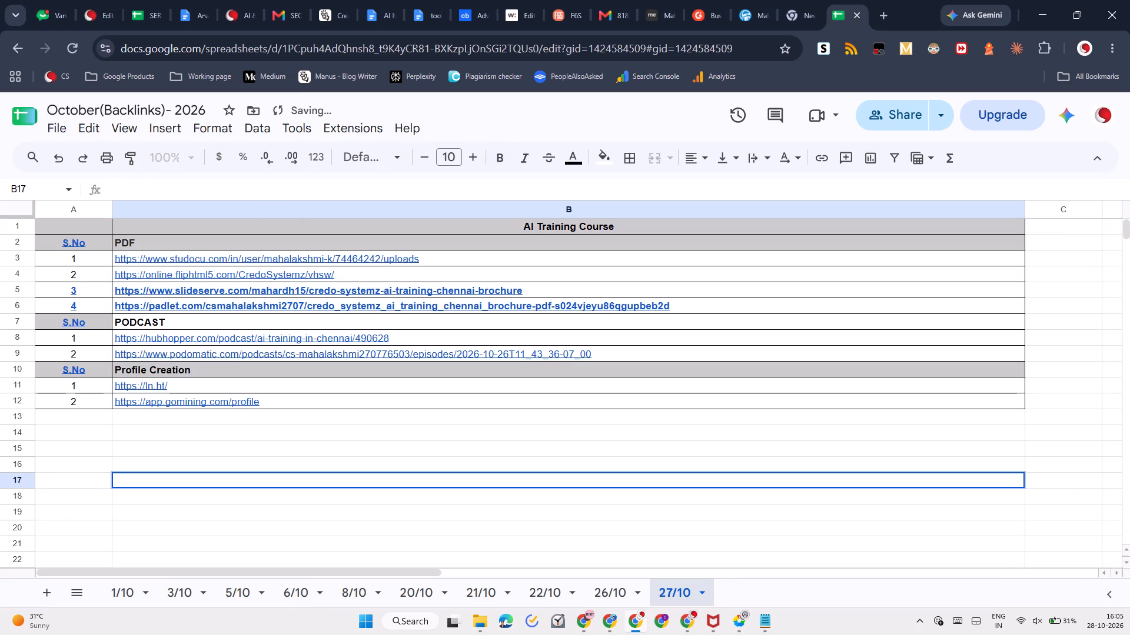
# Duplicate the 27/10 sheet and return to the original.
pyautogui.doubleClick(731, 603)
pyautogui.rightClick(681, 587)
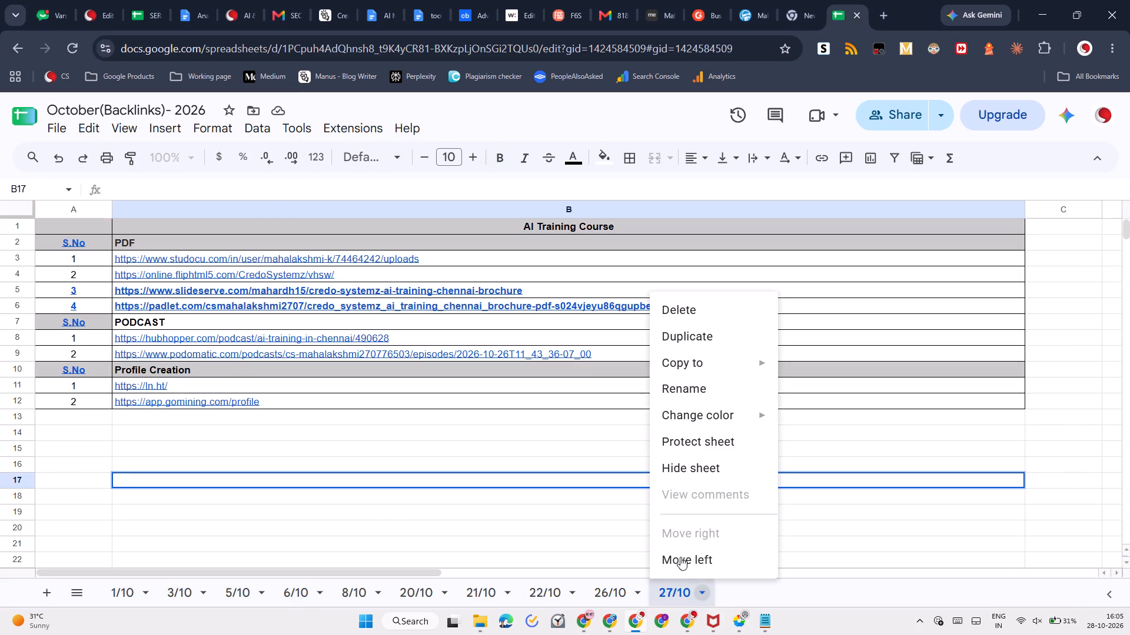
pyautogui.doubleClick(689, 342)
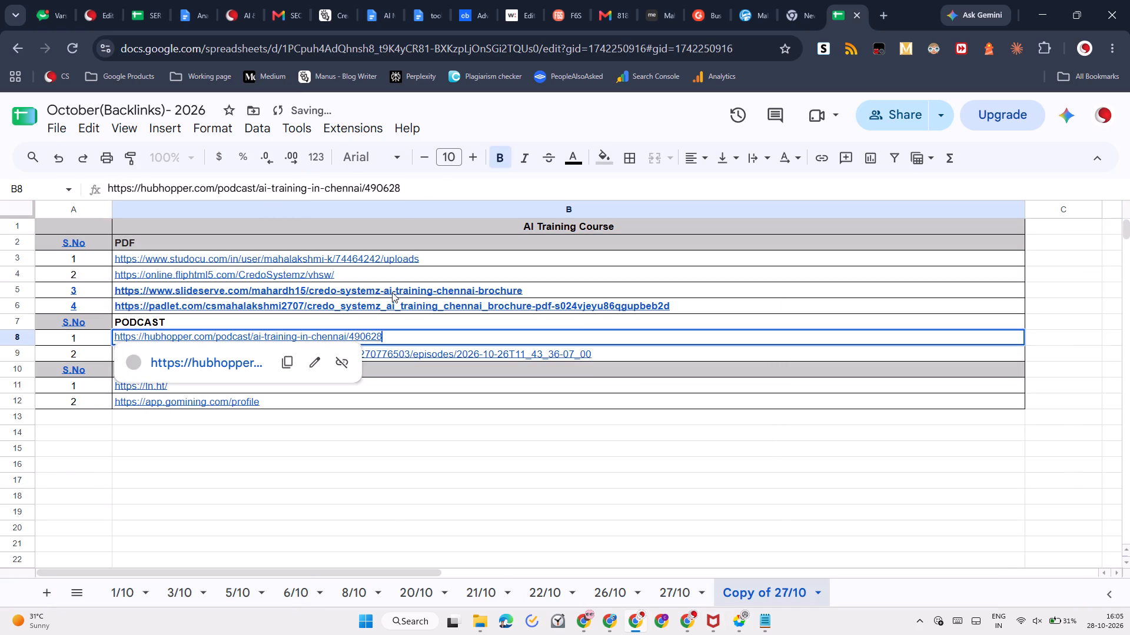
pyautogui.click(720, 477)
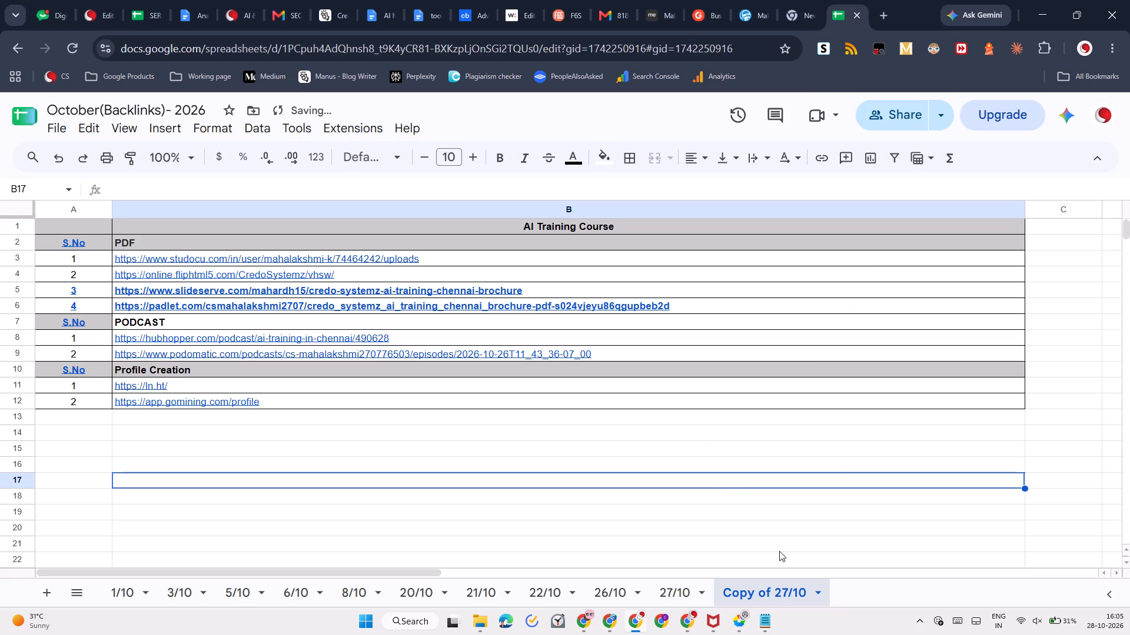
pyautogui.click(684, 589)
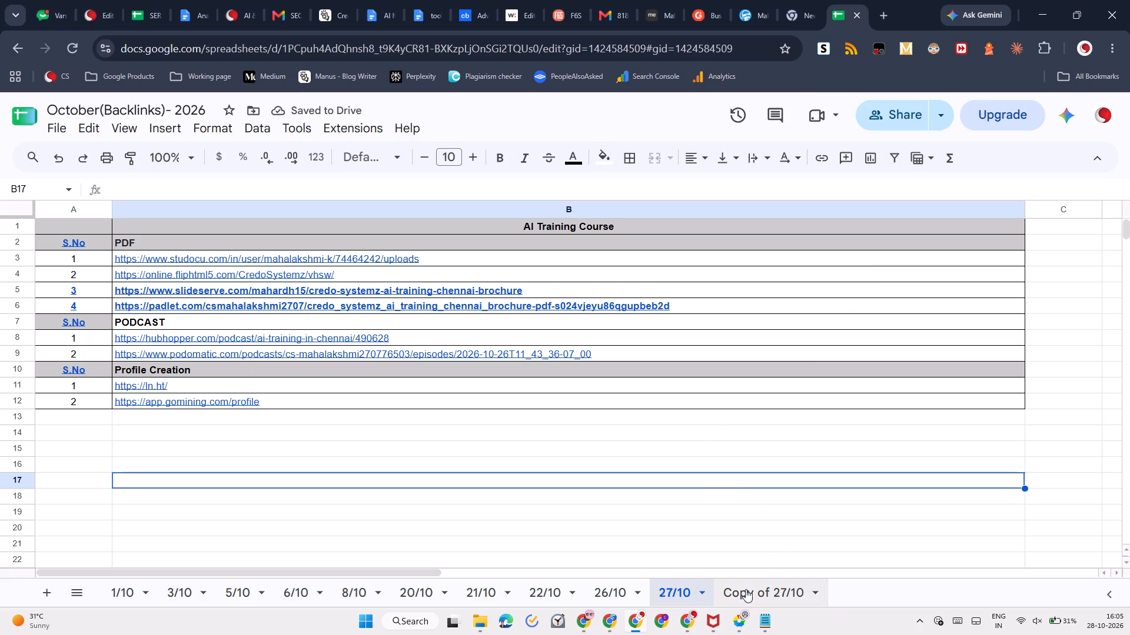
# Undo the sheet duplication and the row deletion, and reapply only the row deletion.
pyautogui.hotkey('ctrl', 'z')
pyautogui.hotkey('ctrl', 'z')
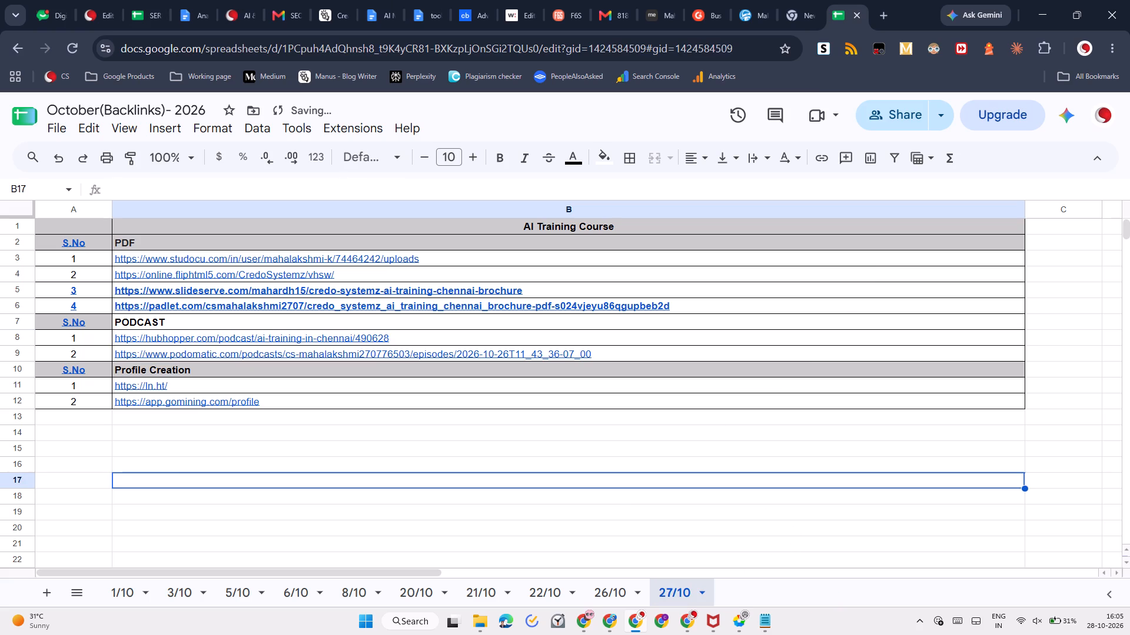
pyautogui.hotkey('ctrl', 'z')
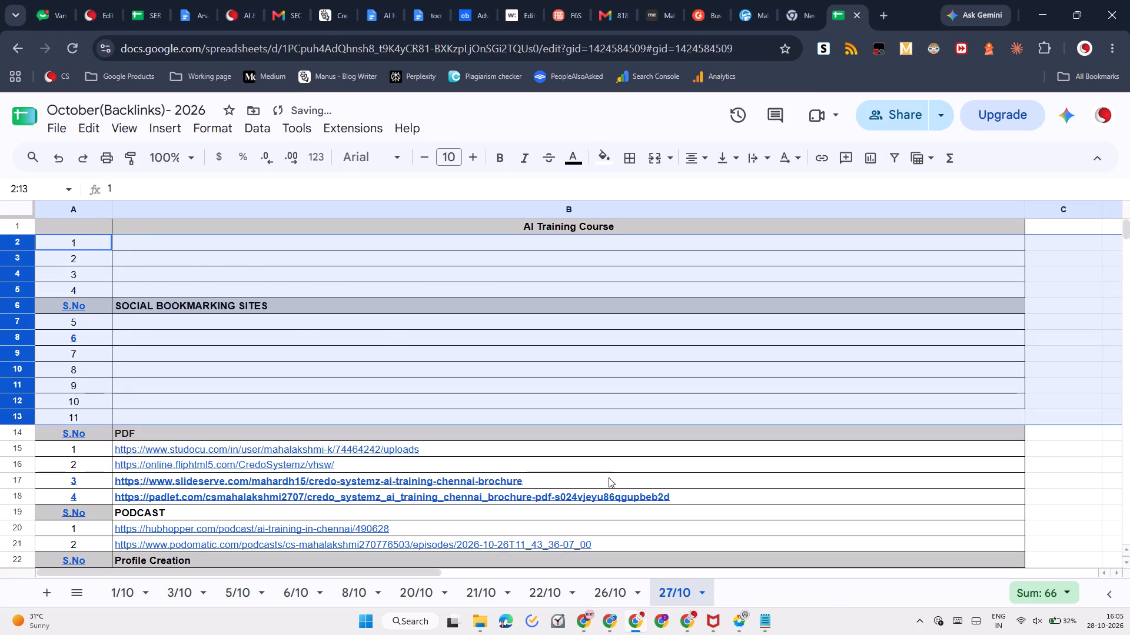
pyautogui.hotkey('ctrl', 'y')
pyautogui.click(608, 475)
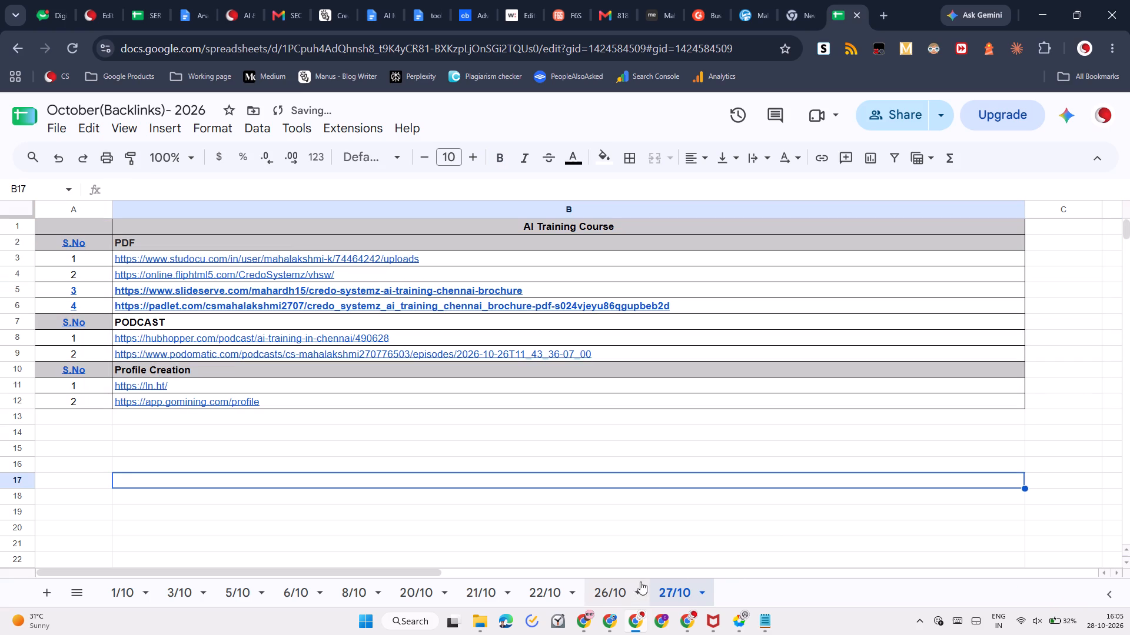
# Check the 26/10 sheet and return to the 27/10 sheet, leaving its name as it is.
pyautogui.click(610, 582)
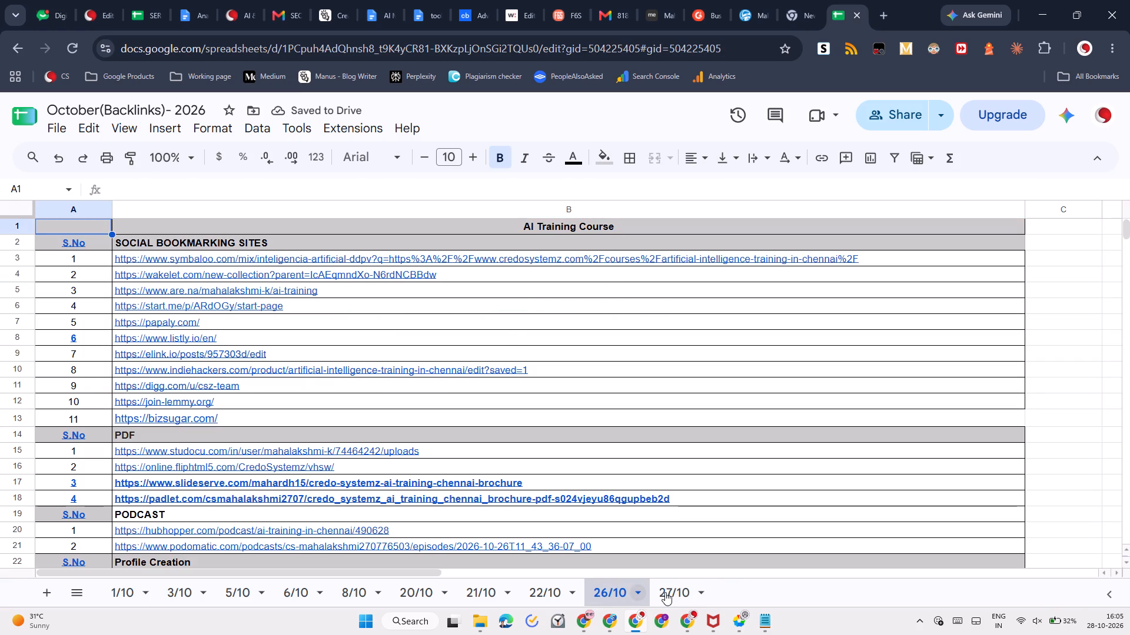
pyautogui.doubleClick(665, 592)
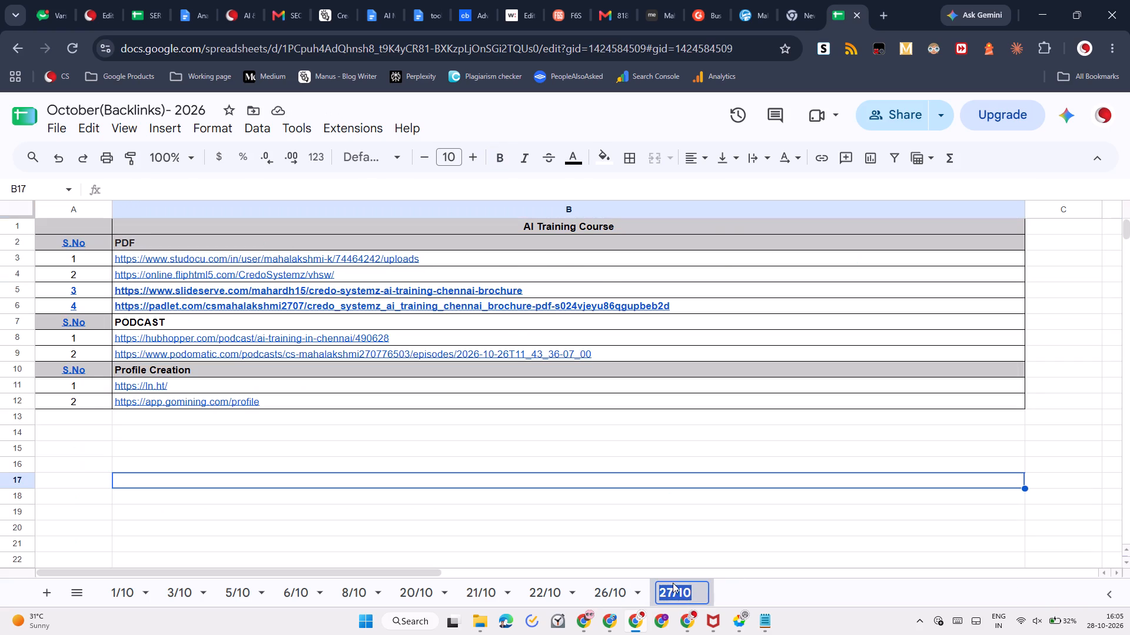
pyautogui.click(752, 588)
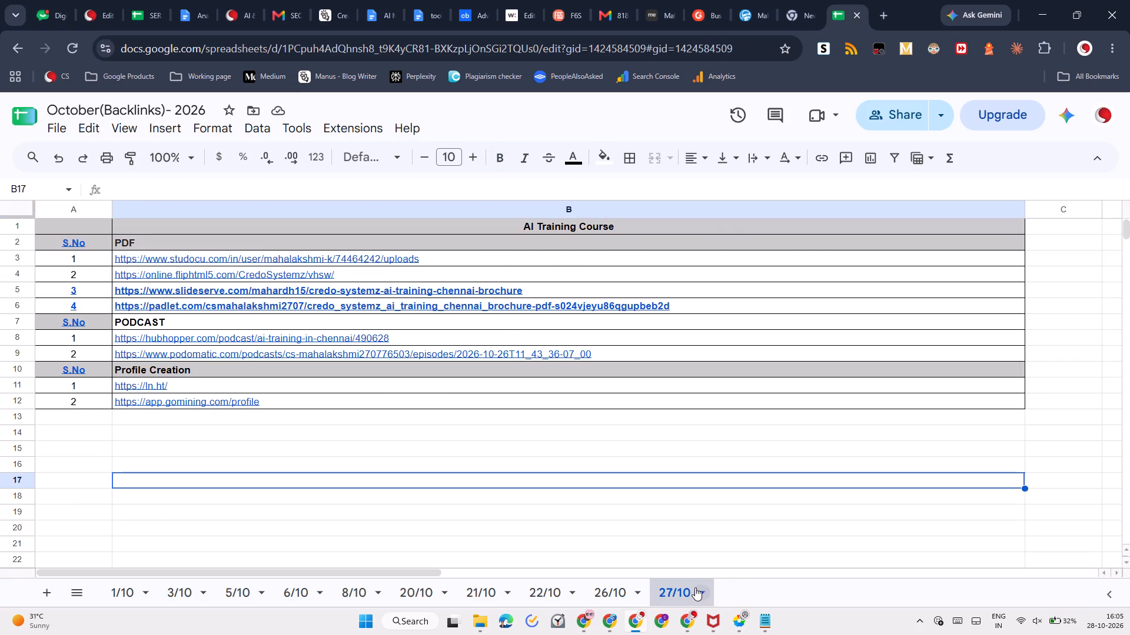
# Redo the duplication of the 27/10 sheet.
pyautogui.hotkey('ctrl', 'y')
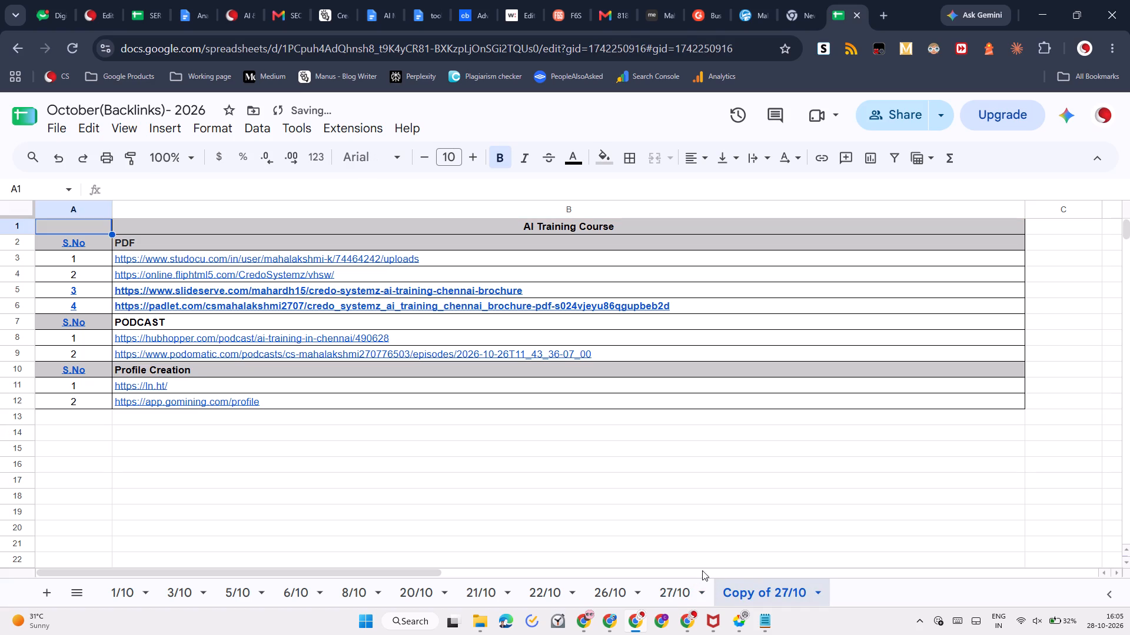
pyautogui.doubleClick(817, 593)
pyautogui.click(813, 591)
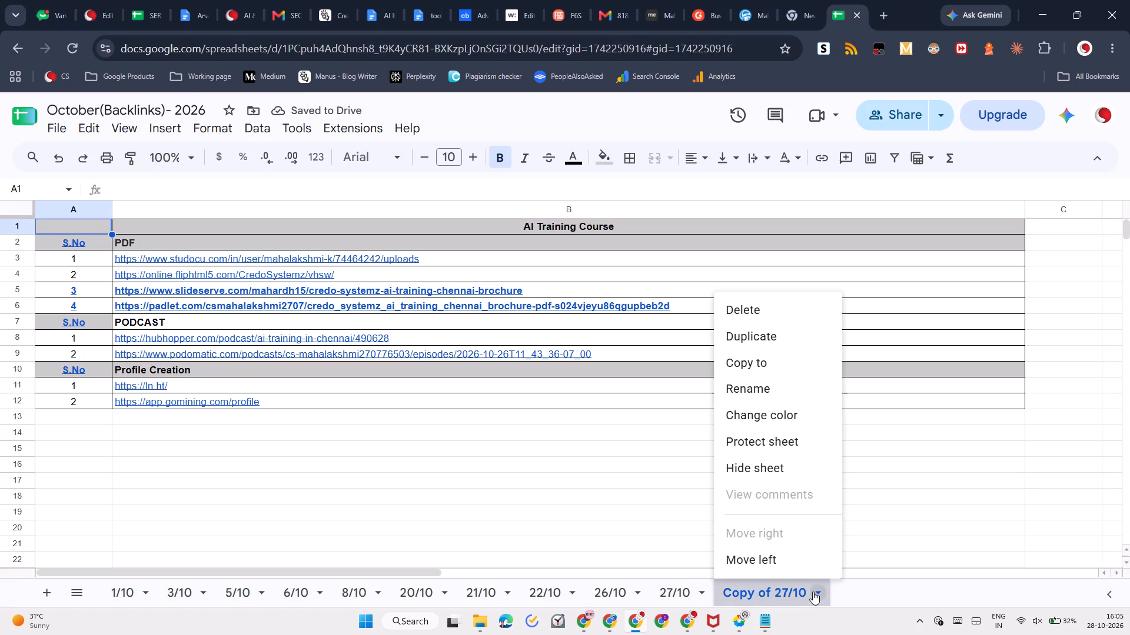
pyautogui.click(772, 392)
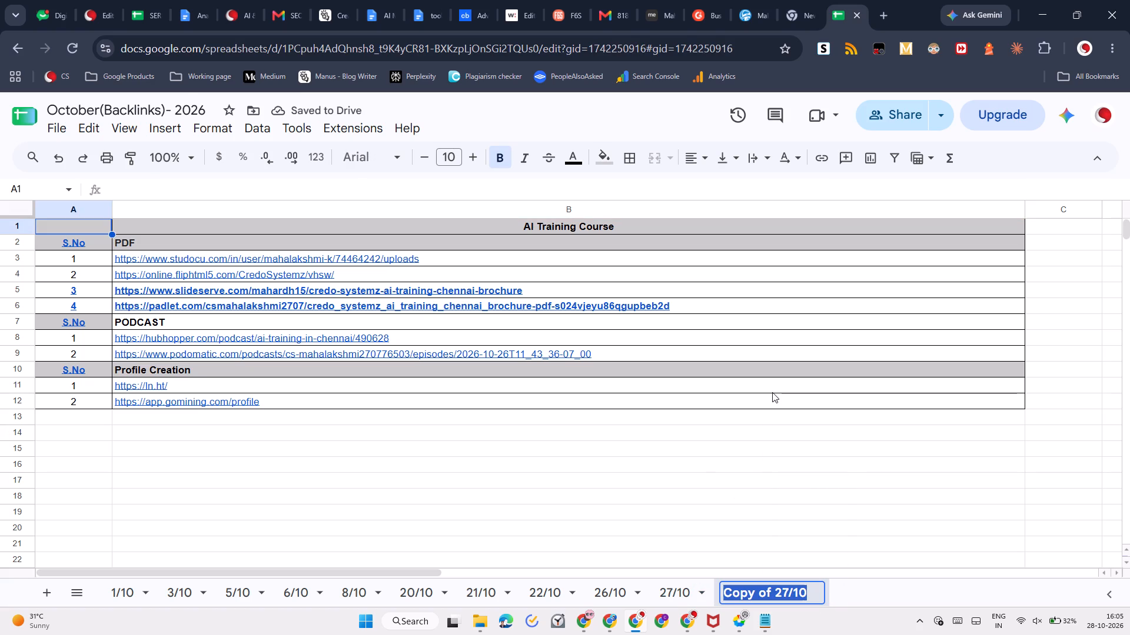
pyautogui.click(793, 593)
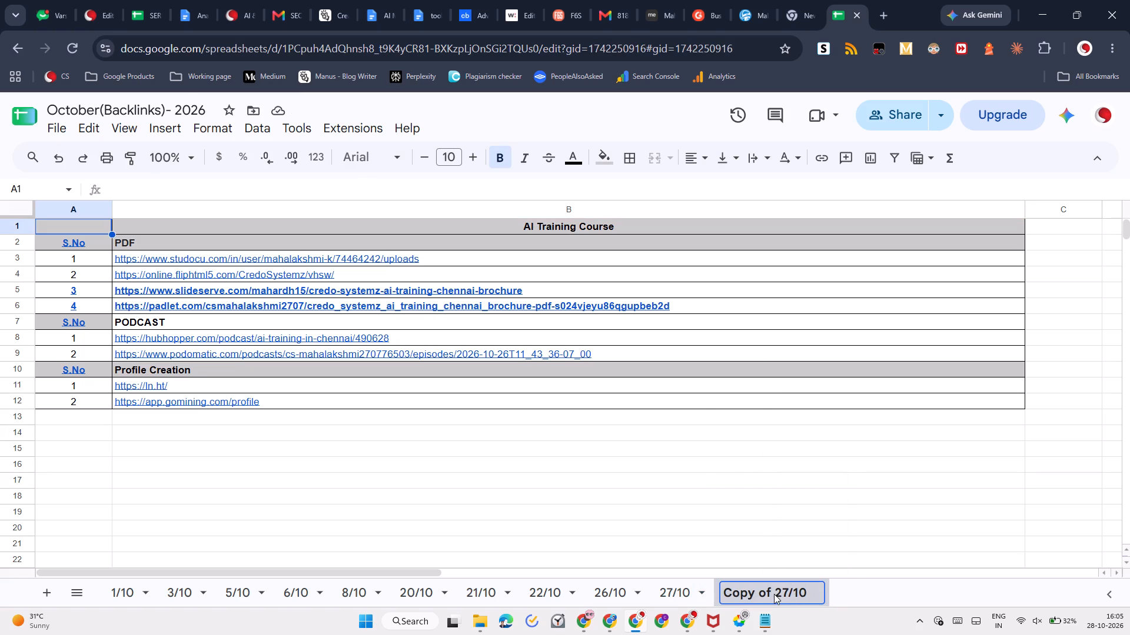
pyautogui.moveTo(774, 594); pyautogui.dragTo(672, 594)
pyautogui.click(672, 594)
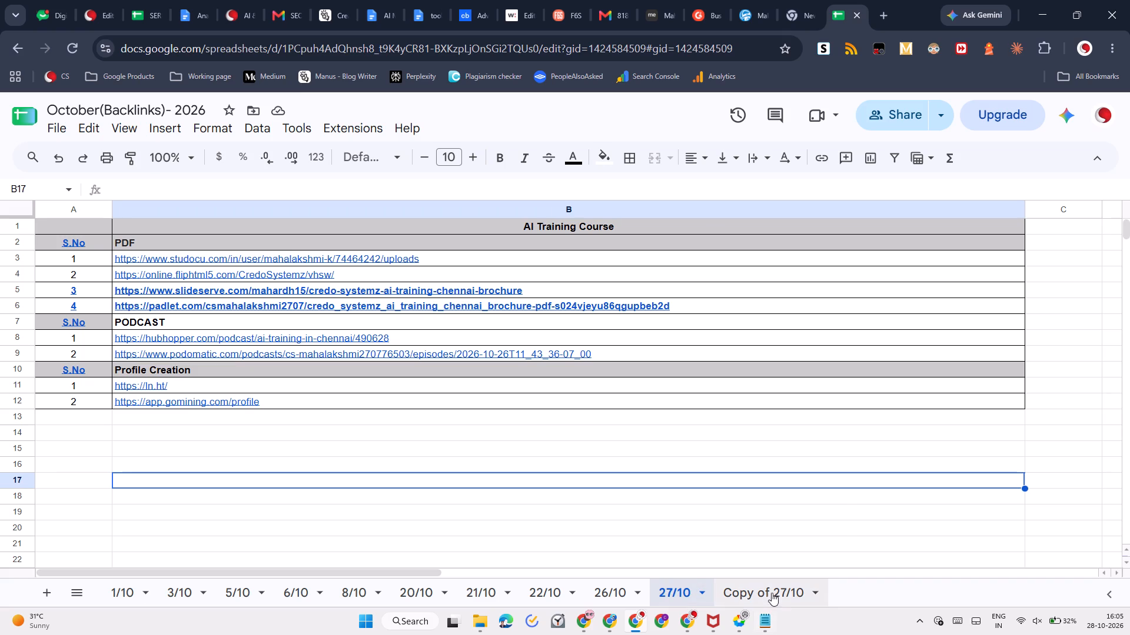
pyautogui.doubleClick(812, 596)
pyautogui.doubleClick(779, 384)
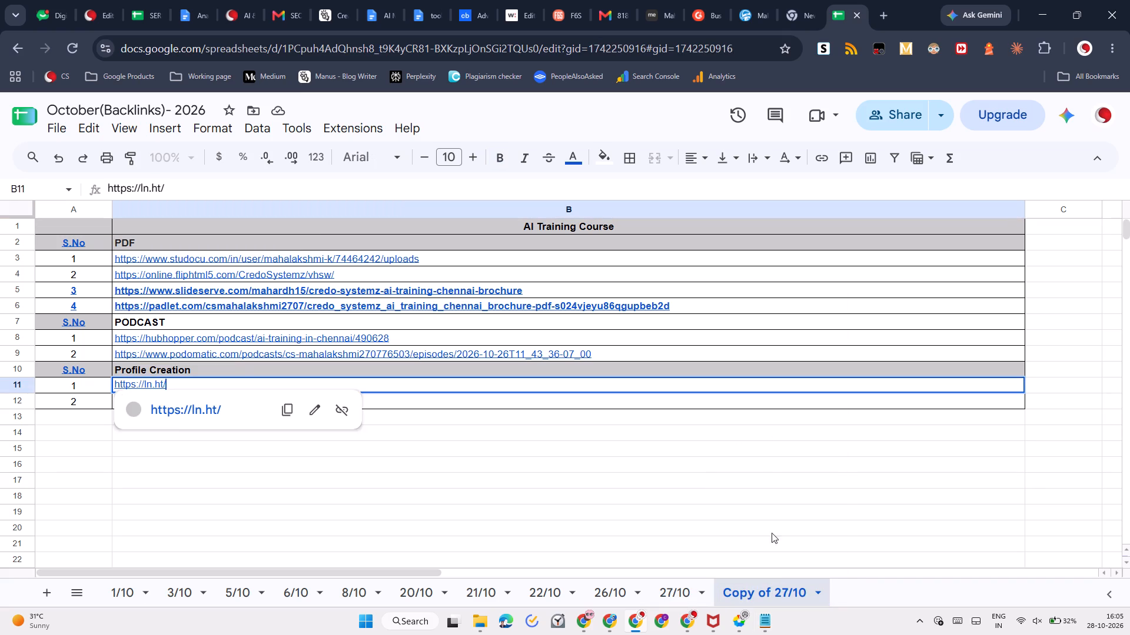
# Rename the copied 27/10 sheet as 28/10.
pyautogui.doubleClick(780, 589)
pyautogui.click(780, 591)
pyautogui.click(772, 594)
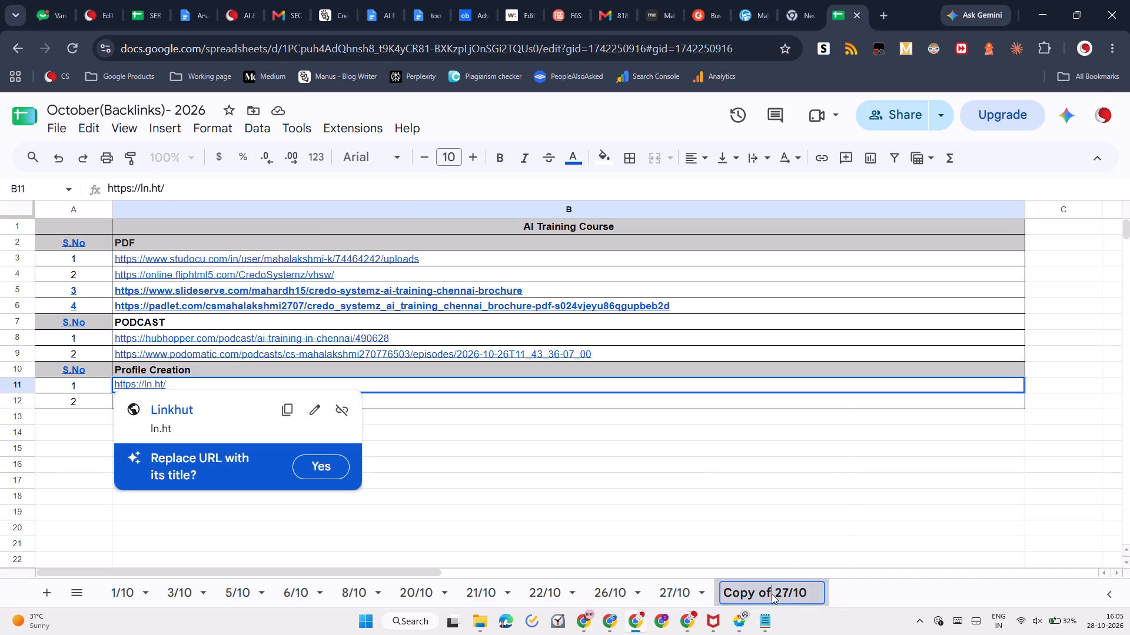
pyautogui.press('BackSpace')
pyautogui.press('BackSpace')
pyautogui.press('BackSpace')
pyautogui.press('BackSpace')
pyautogui.press('BackSpace')
pyautogui.press('BackSpace')
pyautogui.press('BackSpace')
pyautogui.press('BackSpace')
pyautogui.press('BackSpace')
pyautogui.press('BackSpace')
pyautogui.press('BackSpace')
pyautogui.press('BackSpace')
pyautogui.press('BackSpace')
pyautogui.press('BackSpace')
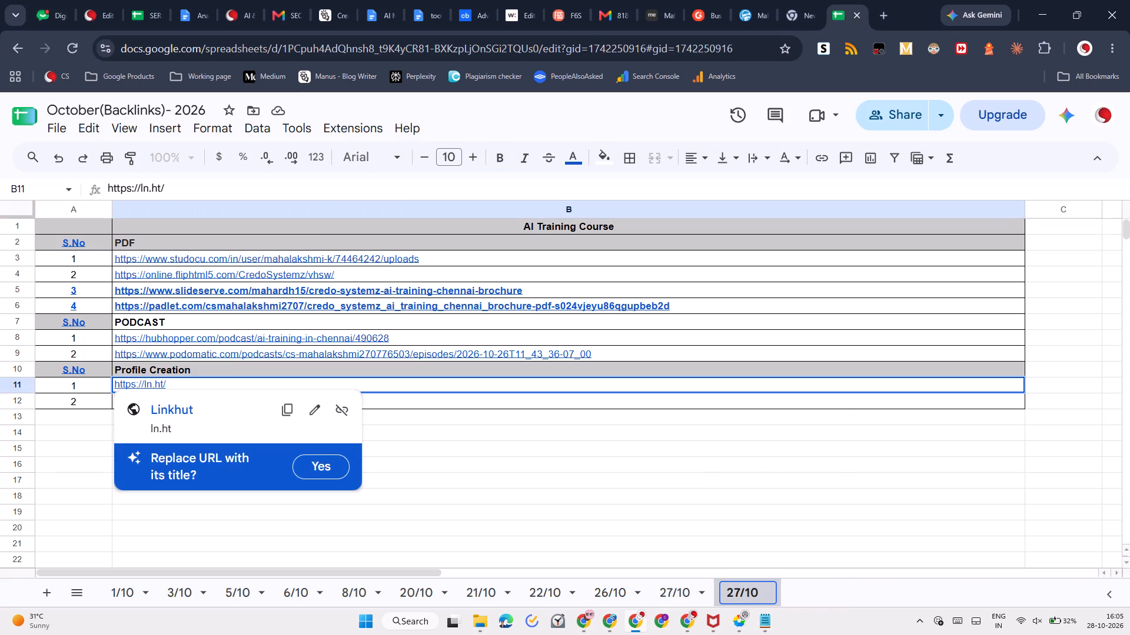
pyautogui.press('Right')
pyautogui.press('BackSpace')
pyautogui.press('Right')
pyautogui.press('Right')
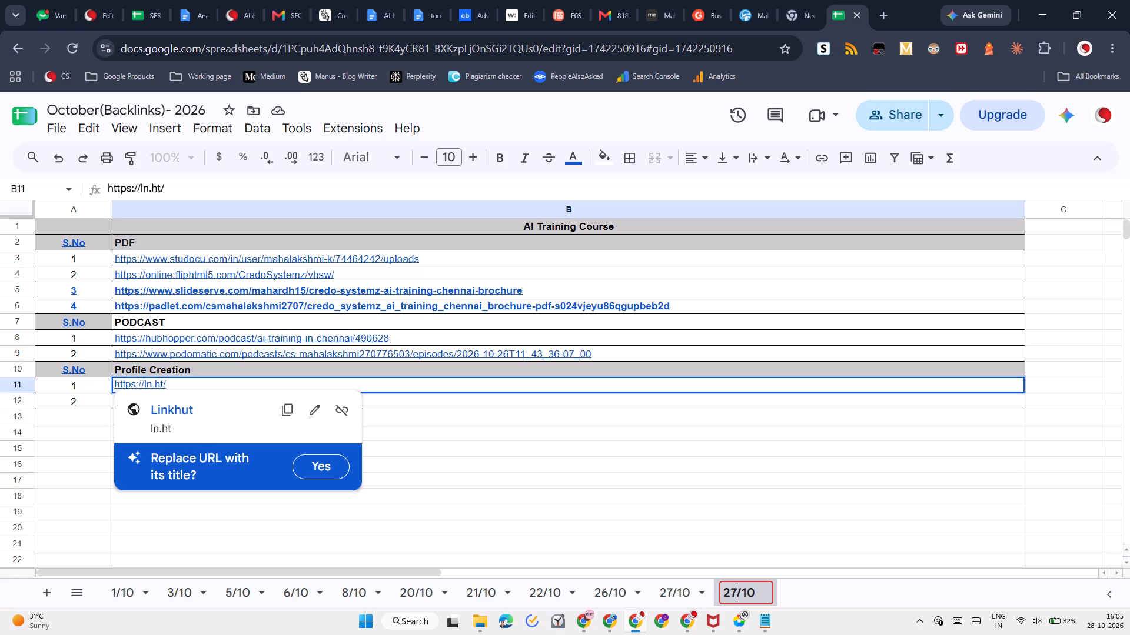
pyautogui.press('BackSpace')
pyautogui.press('8')
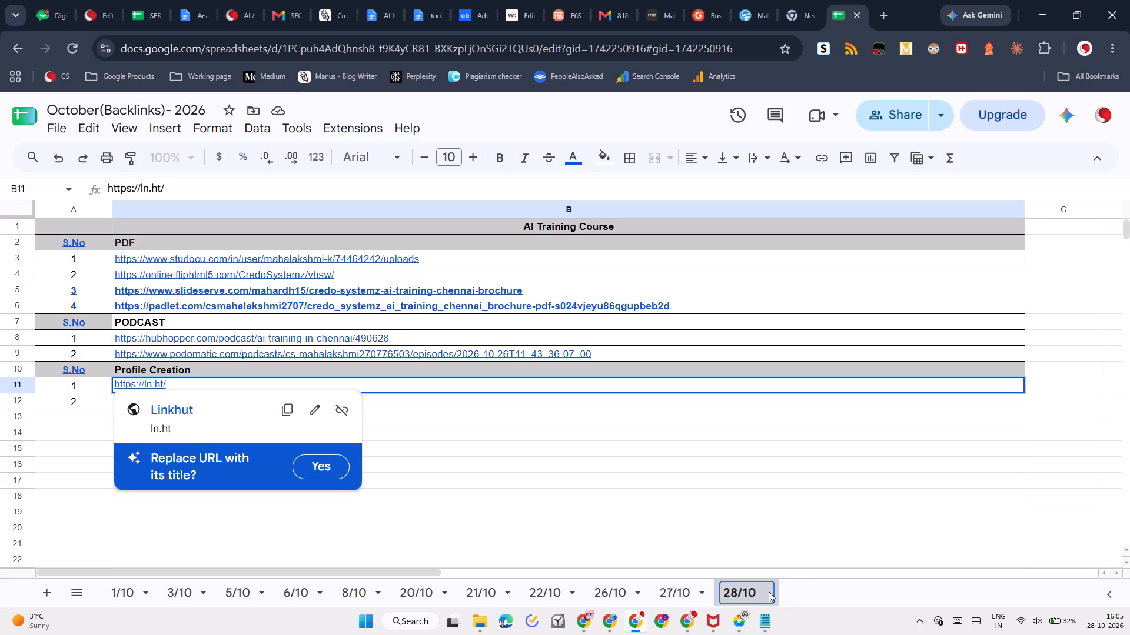
pyautogui.press('Return')
# Paste the copied AI Training Course social bookmarking table into the 28/10 sheet from row 13, directly below the Profile Creation entries.
pyautogui.click(646, 438)
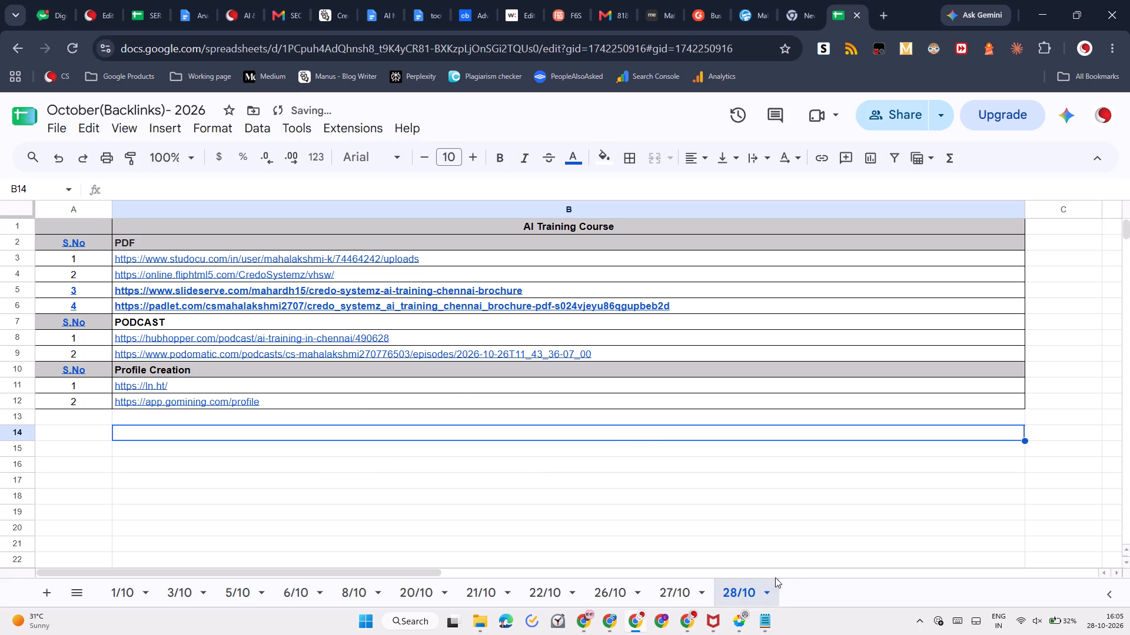
pyautogui.doubleClick(2, 423)
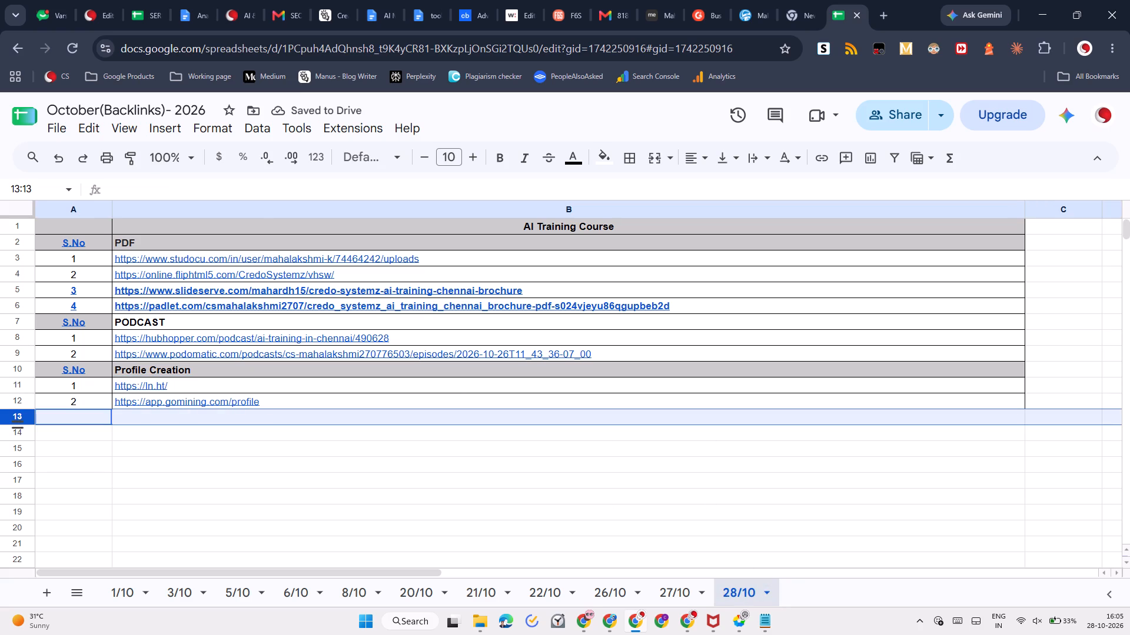
pyautogui.hotkey('ctrl', 'v')
pyautogui.doubleClick(195, 462)
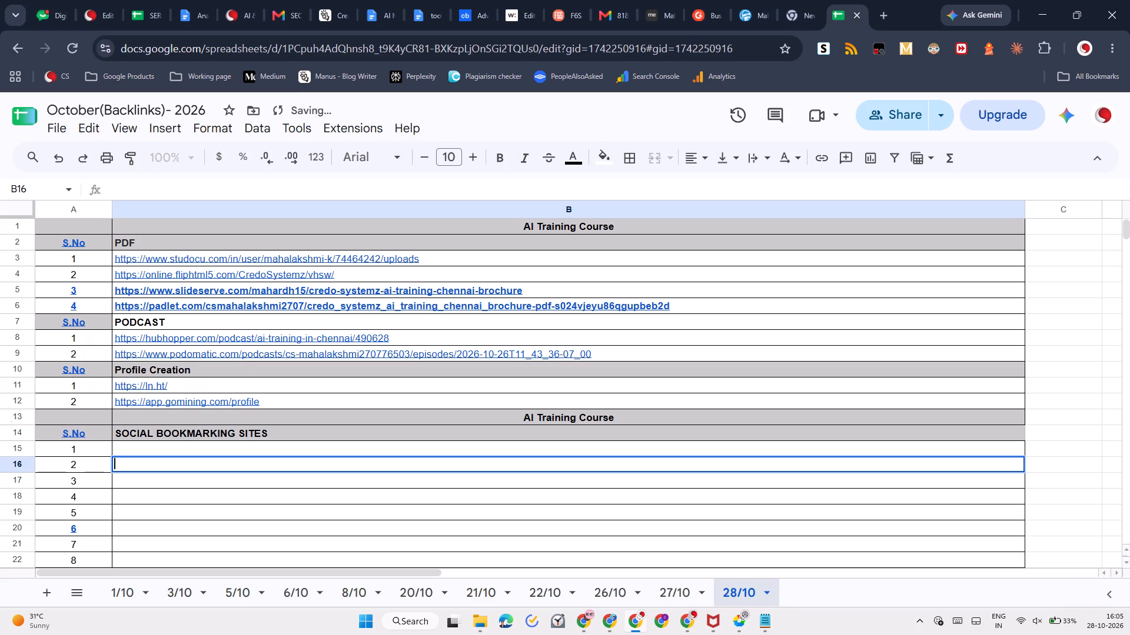
pyautogui.scroll(-1, 195, 462)
# Set the fill colour of row 13, above the SOCIAL BOOKMARKING SITES heading, to white.
pyautogui.doubleClick(0, 419)
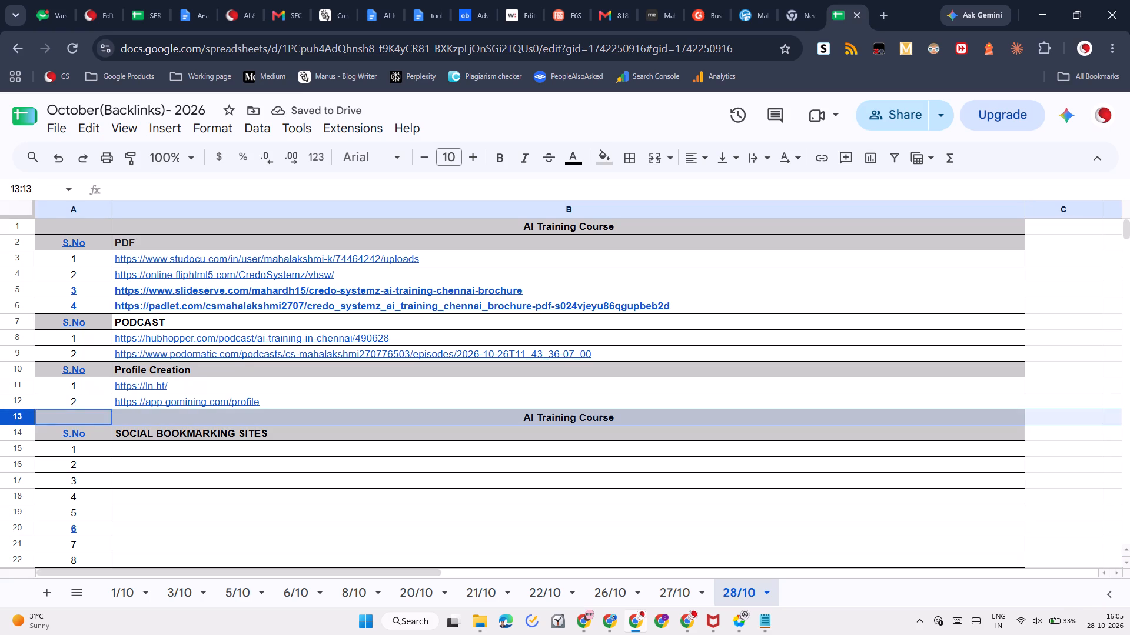
pyautogui.click(601, 156)
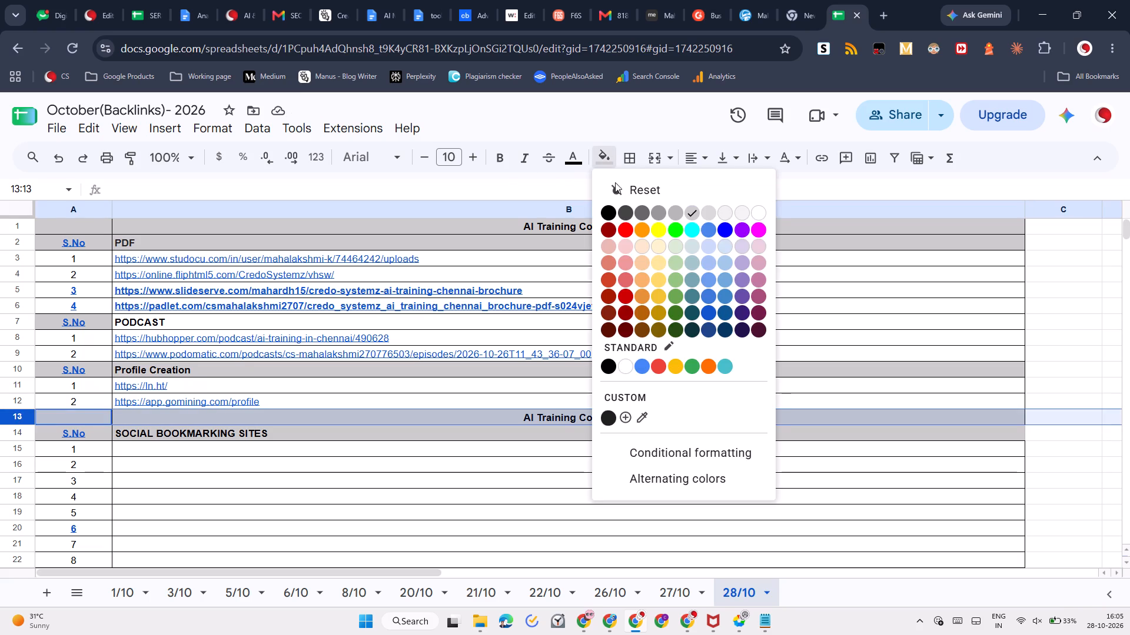
pyautogui.doubleClick(753, 210)
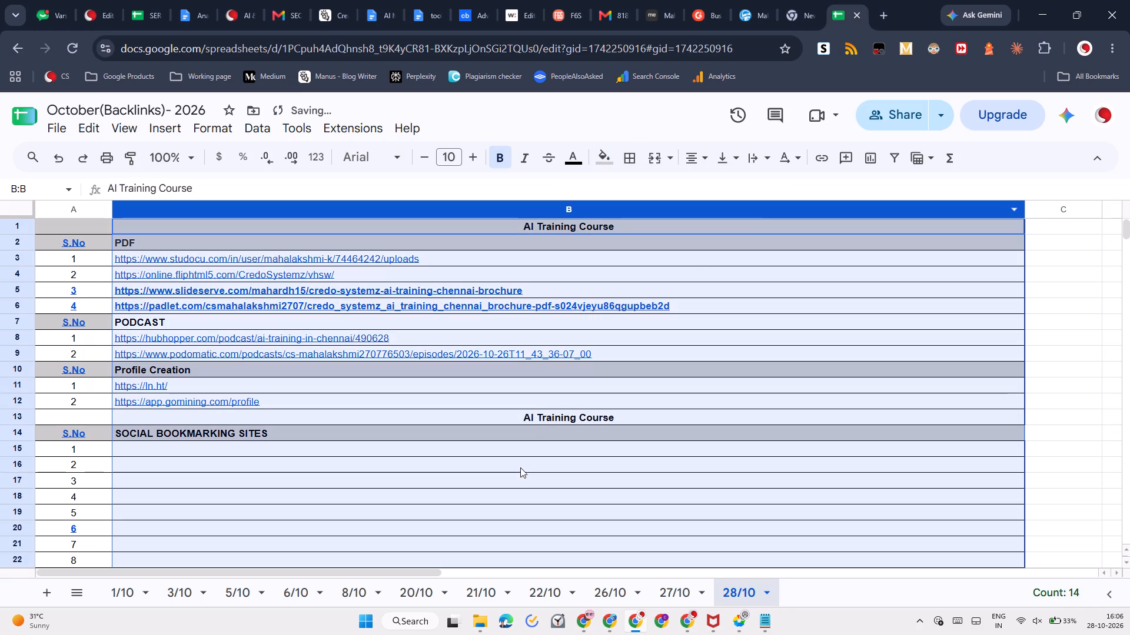
pyautogui.doubleClick(520, 467)
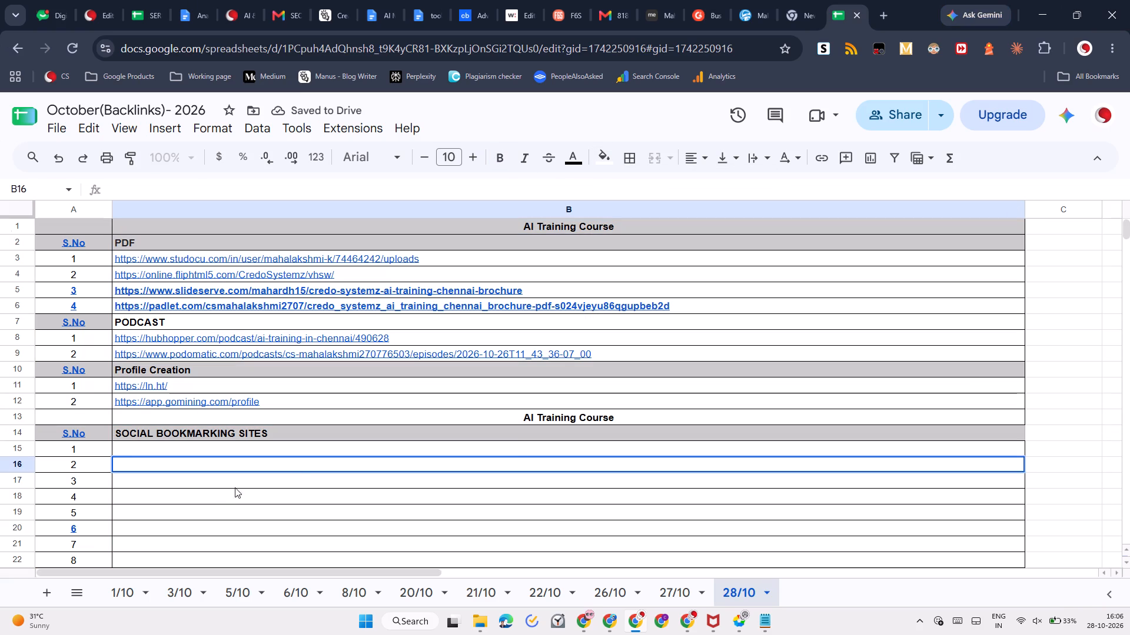
# Clear the "AI Training Course" text from cell B13.
pyautogui.click(524, 420)
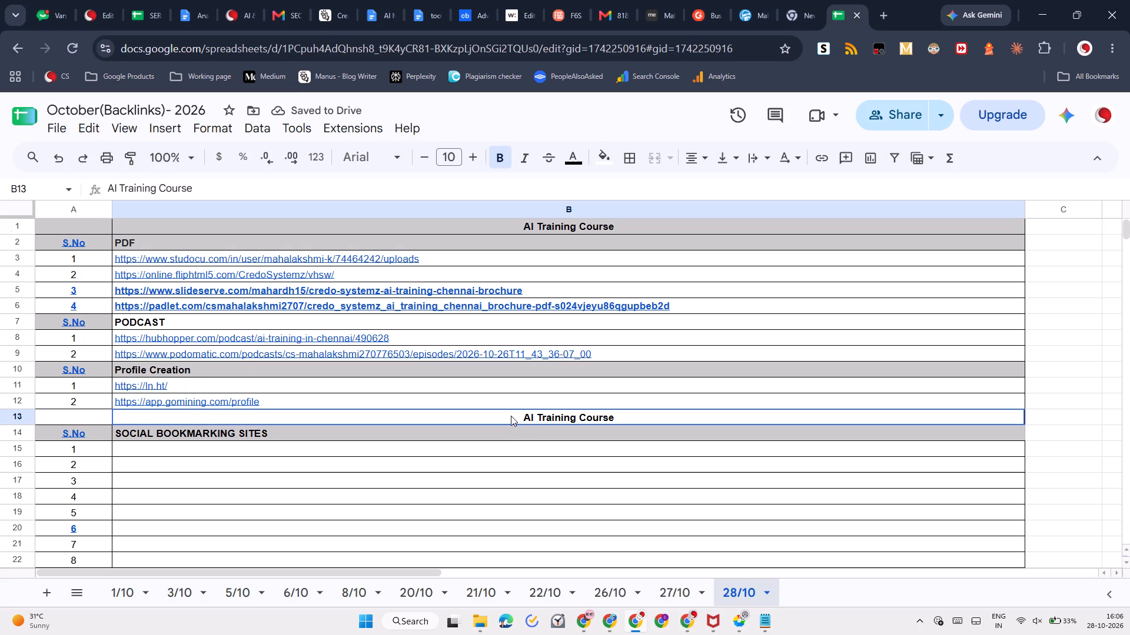
pyautogui.press('BackSpace')
pyautogui.click(379, 487)
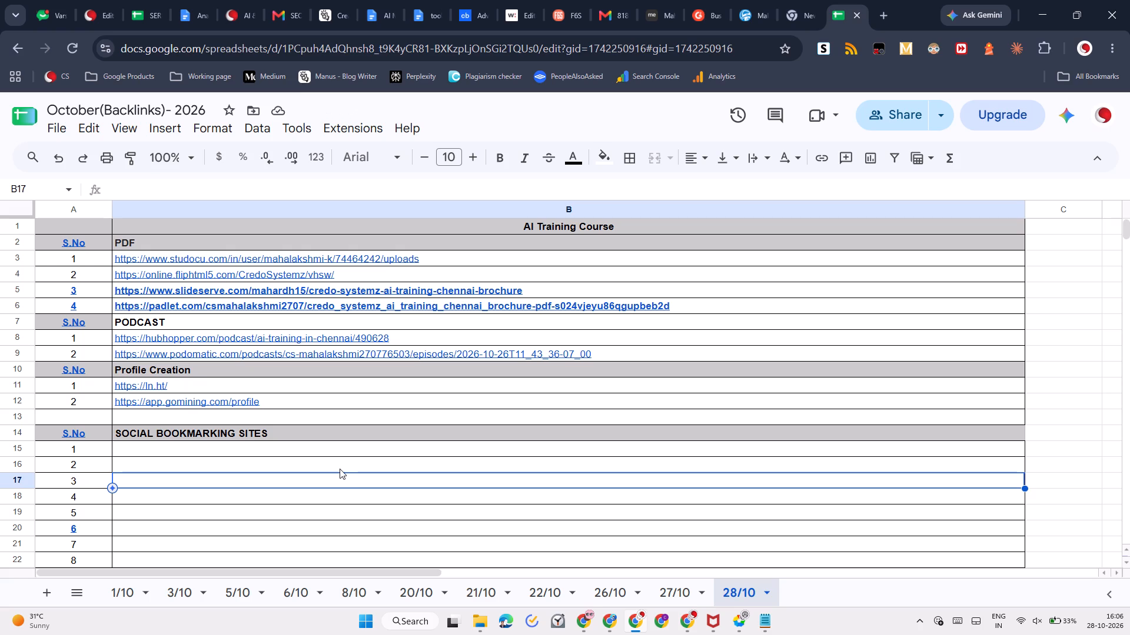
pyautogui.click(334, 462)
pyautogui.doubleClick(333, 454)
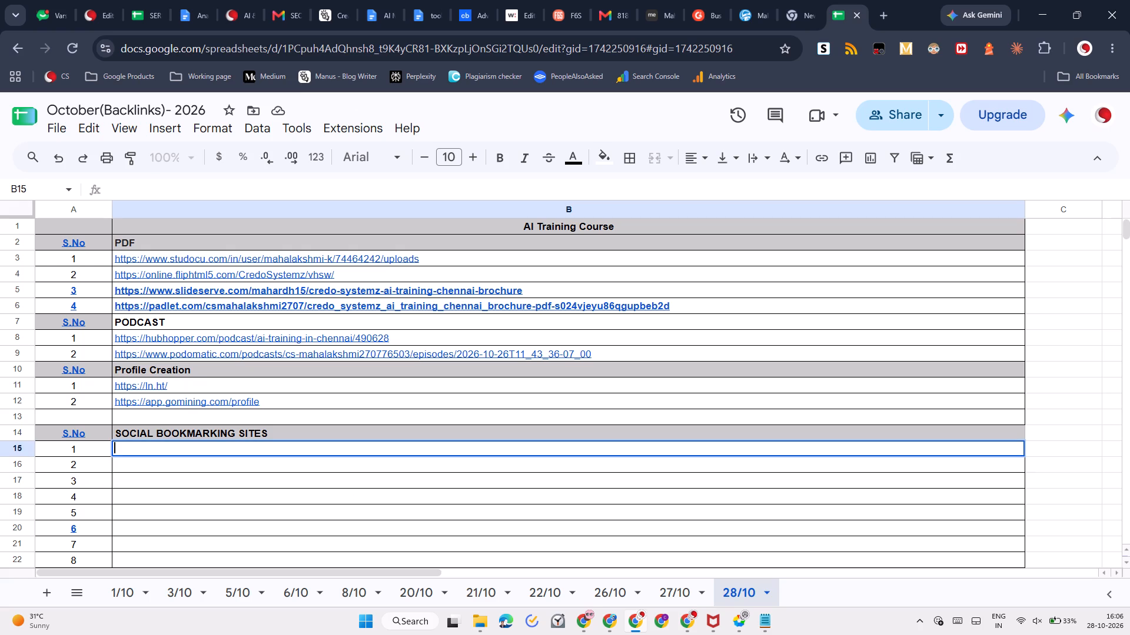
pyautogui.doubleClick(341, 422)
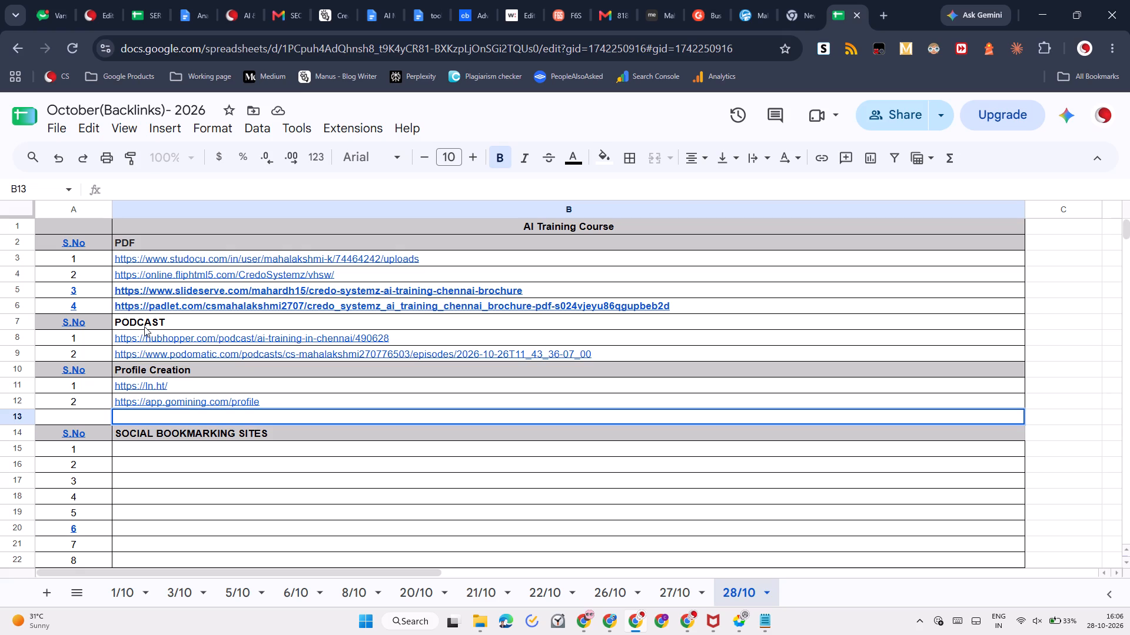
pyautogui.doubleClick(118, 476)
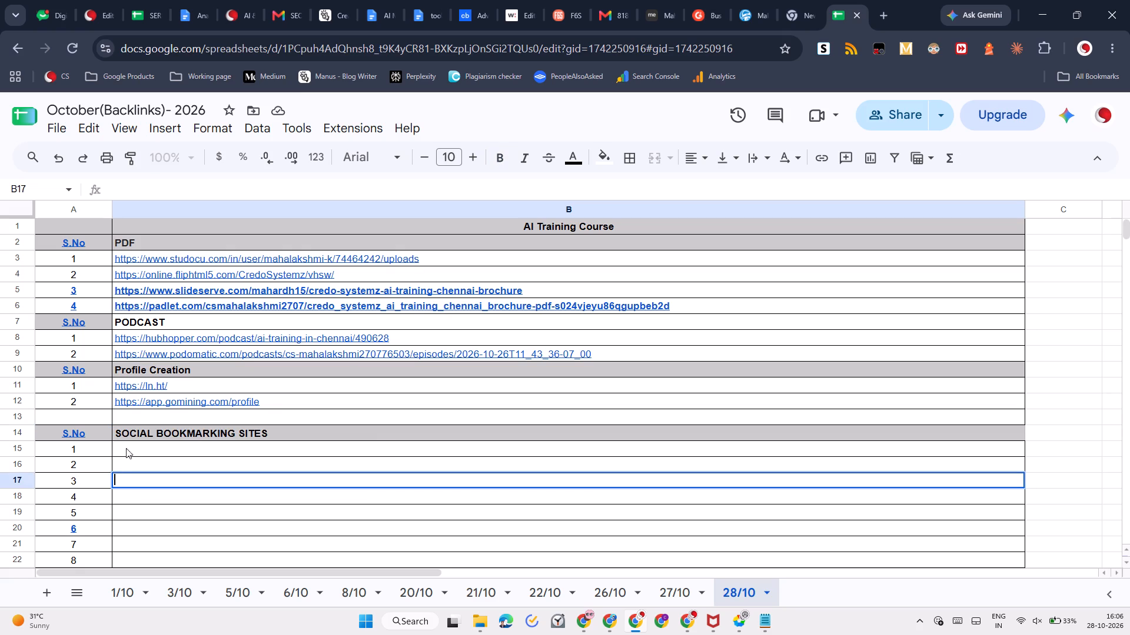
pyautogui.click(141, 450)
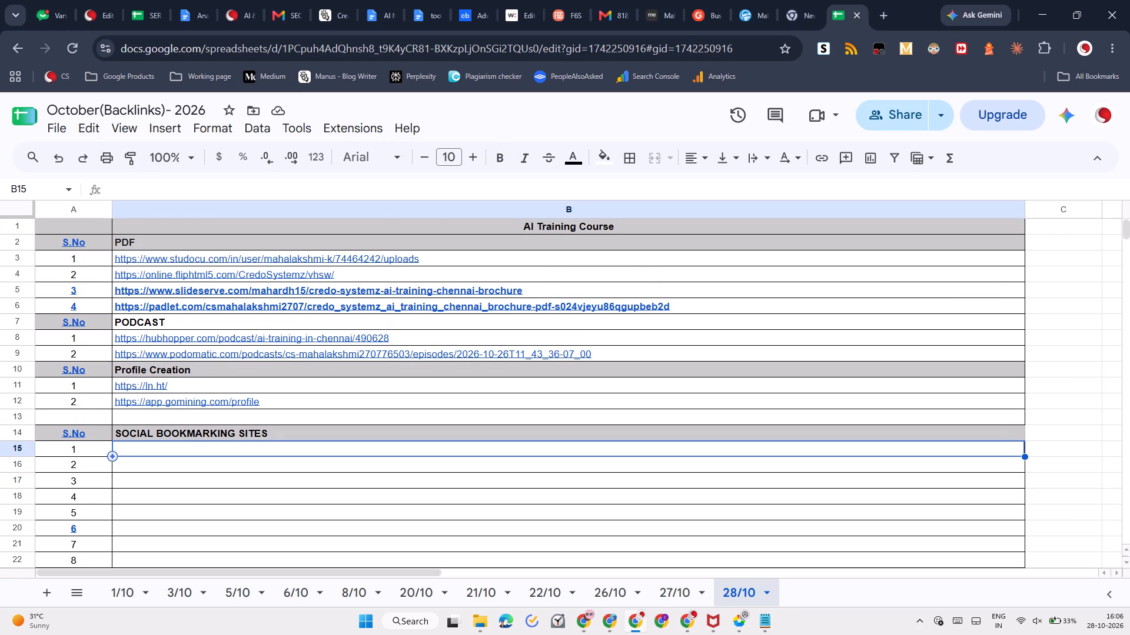
# Delete row 25, which holds serial number 11 at the end of the social bookmarking table.
pyautogui.scroll(-4, 146, 444)
pyautogui.scroll(2, 147, 446)
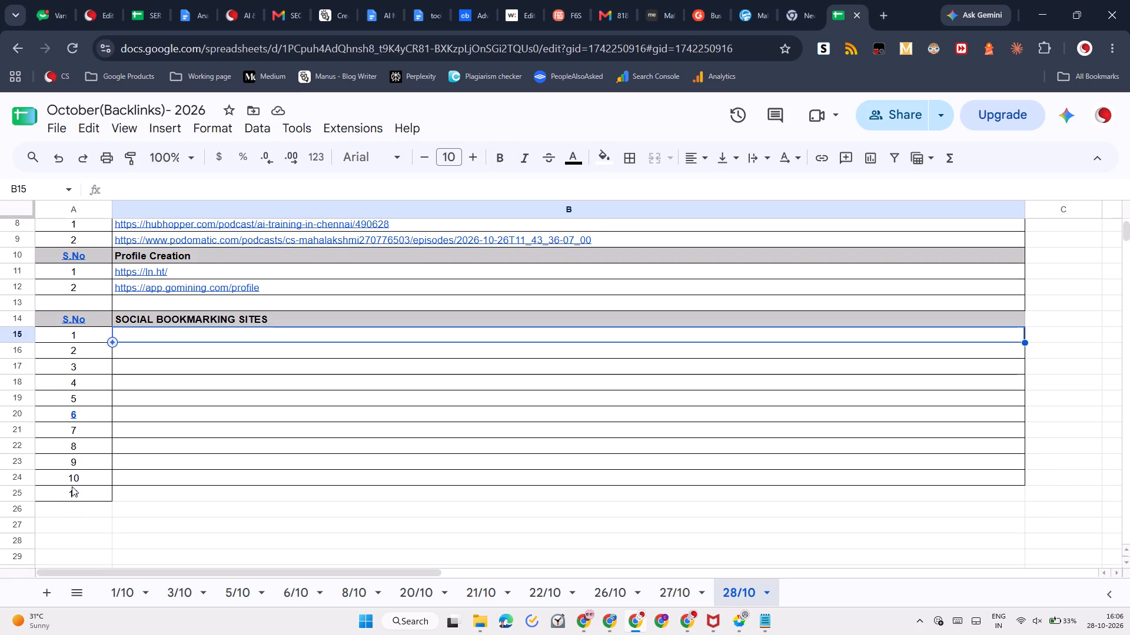
pyautogui.doubleClick(59, 498)
pyautogui.click(0, 496)
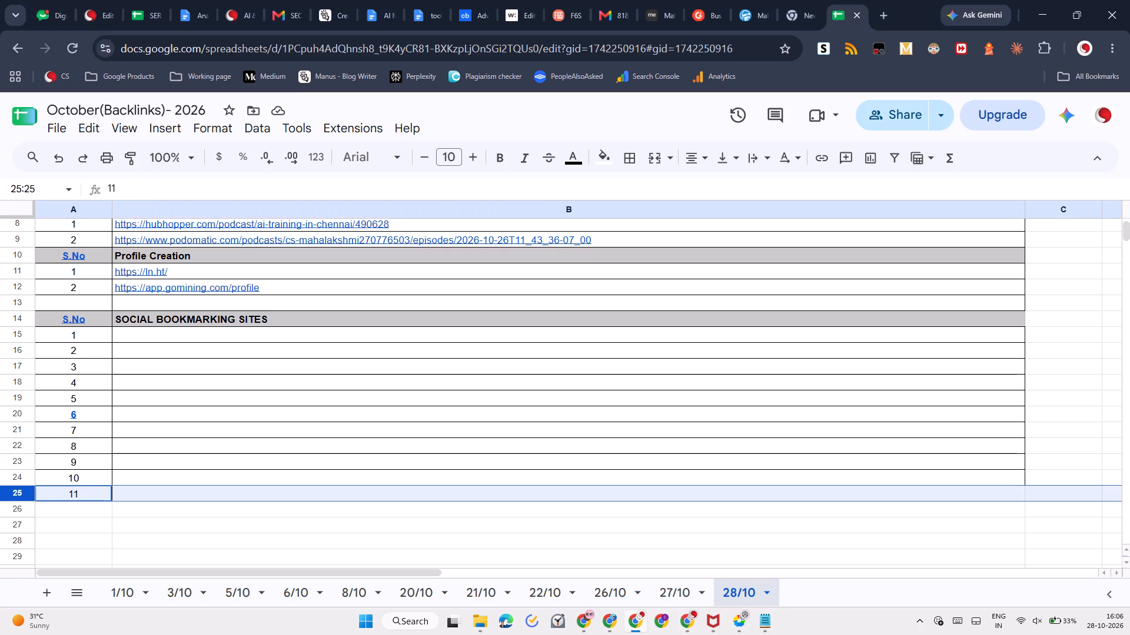
pyautogui.rightClick(0, 490)
pyautogui.click(48, 369)
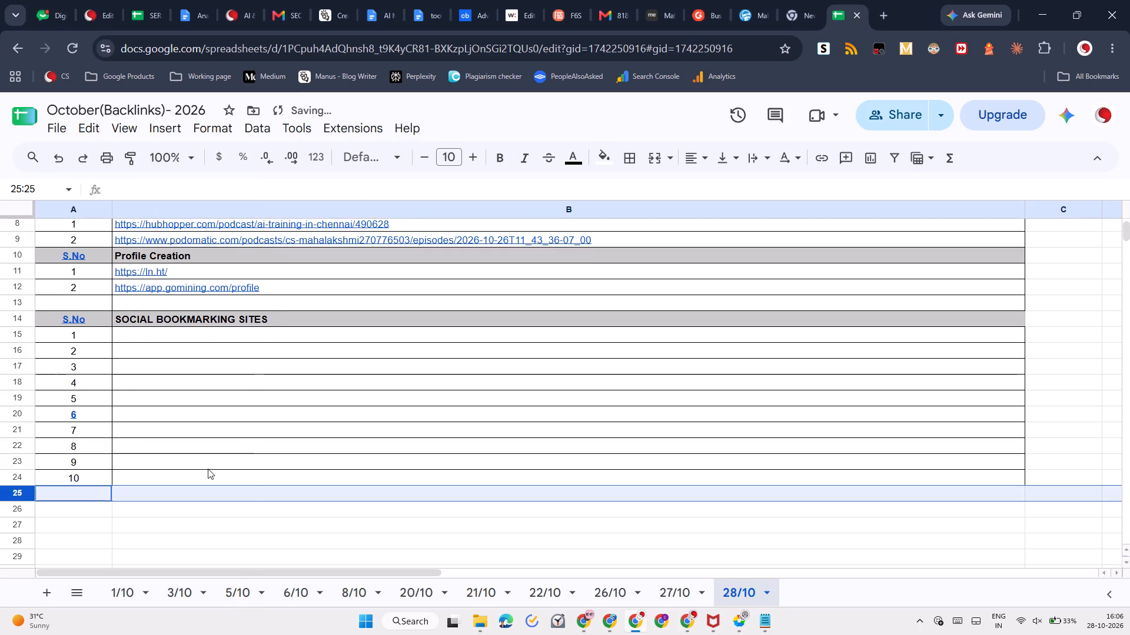
pyautogui.doubleClick(208, 469)
pyautogui.scroll(3, 208, 469)
pyautogui.scroll(2, 654, 29)
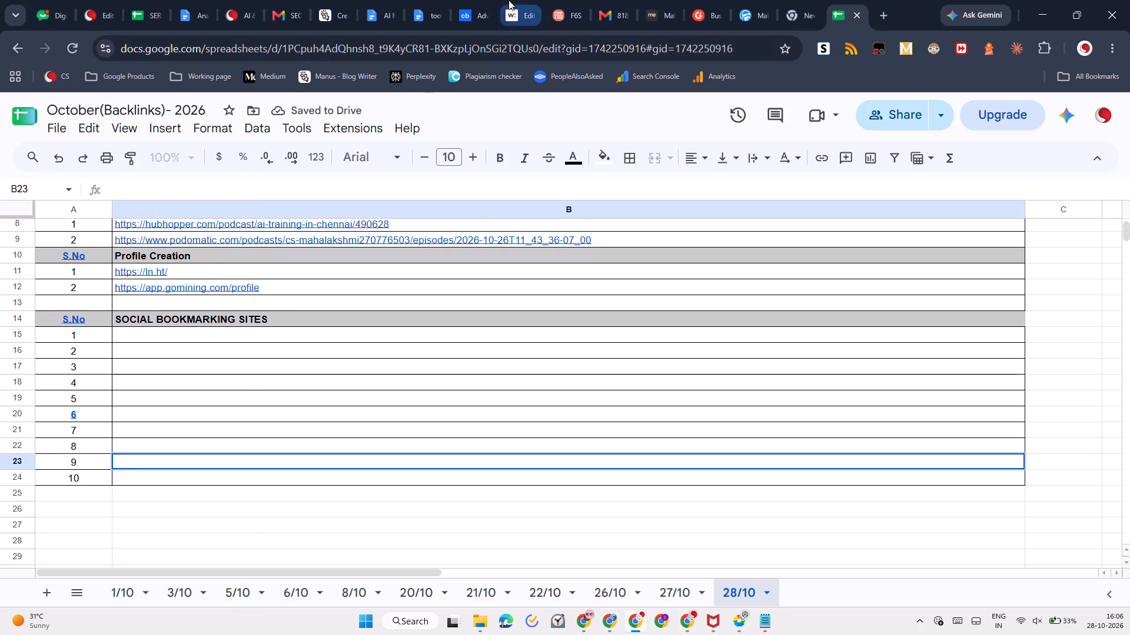
pyautogui.click(205, 366)
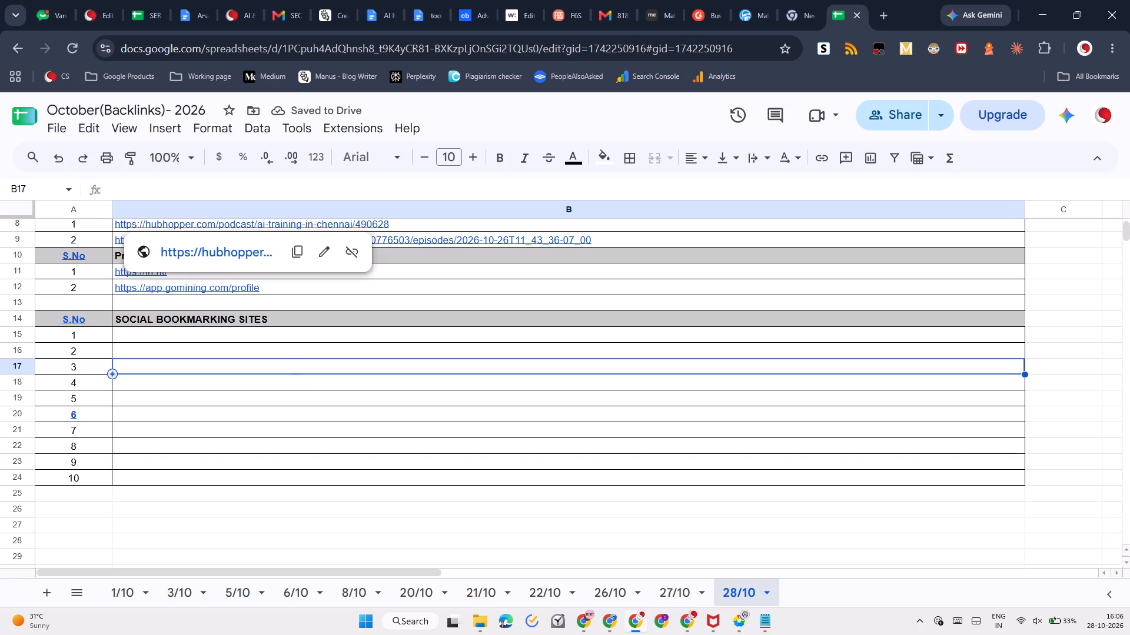
pyautogui.scroll(2, 311, 391)
pyautogui.scroll(3, 422, 333)
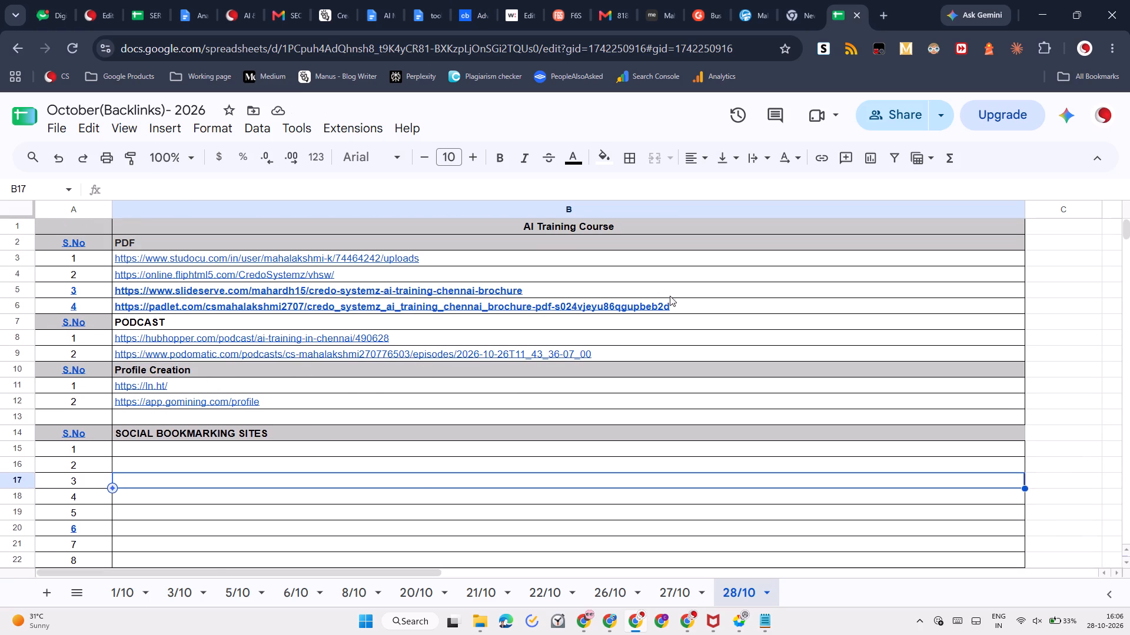
pyautogui.moveTo(685, 308); pyautogui.dragTo(488, 262)
pyautogui.click(488, 262)
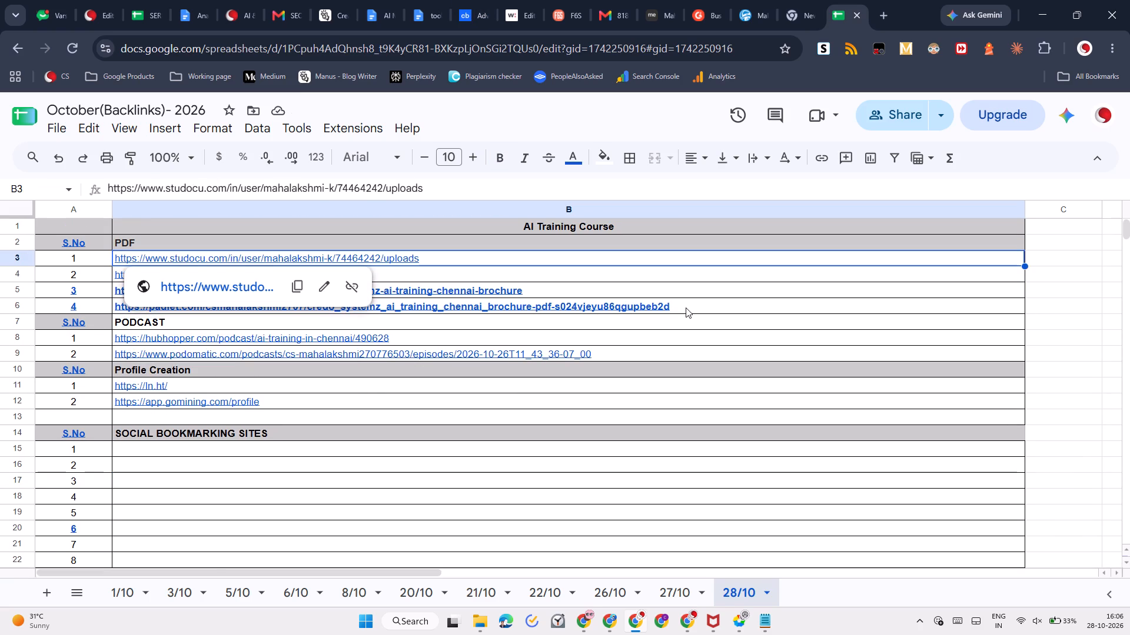
pyautogui.moveTo(686, 308); pyautogui.dragTo(655, 293)
pyautogui.moveTo(649, 292); pyautogui.dragTo(582, 252)
pyautogui.doubleClick(743, 283)
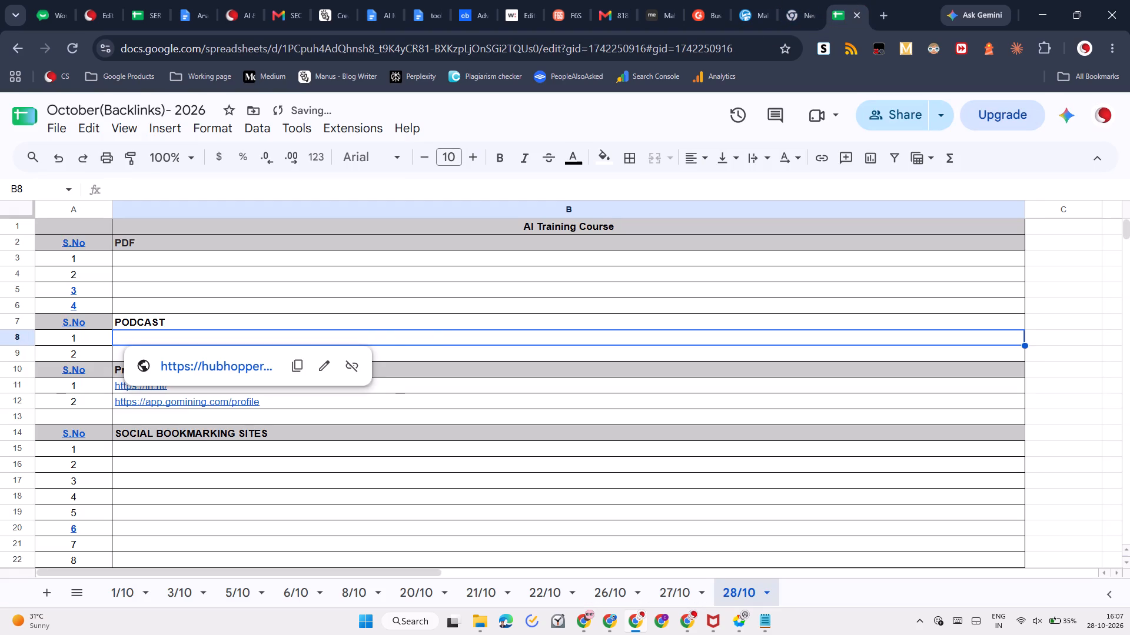
# Clear the links in the Profile Creation section, cells B11 to B13.
pyautogui.moveTo(420, 383); pyautogui.dragTo(426, 406)
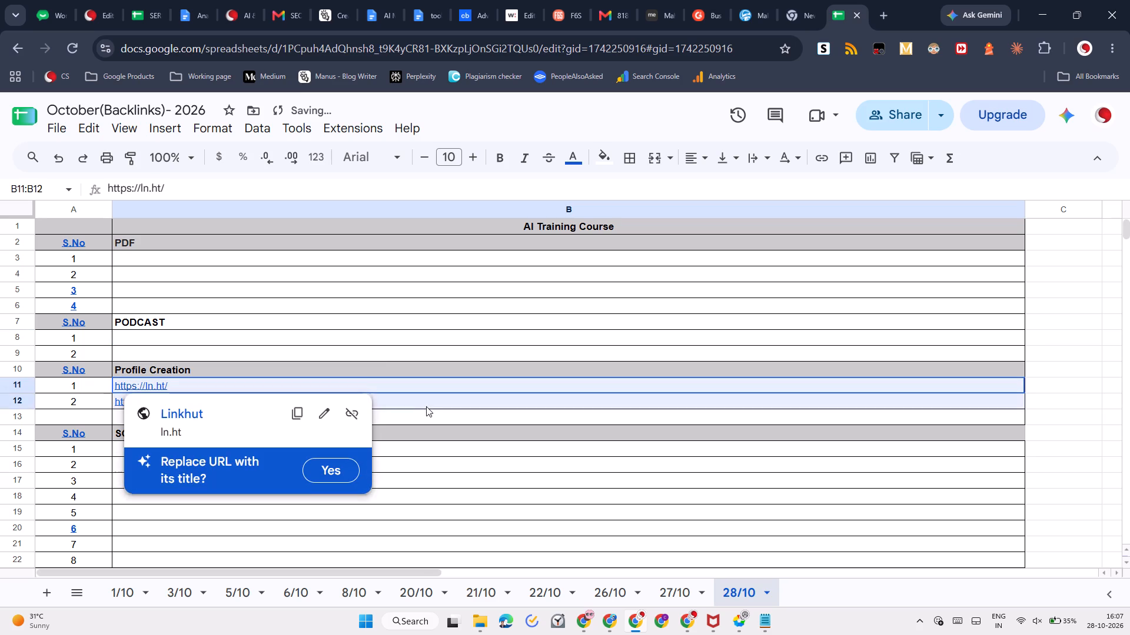
pyautogui.moveTo(426, 406); pyautogui.dragTo(427, 411)
pyautogui.press('BackSpace')
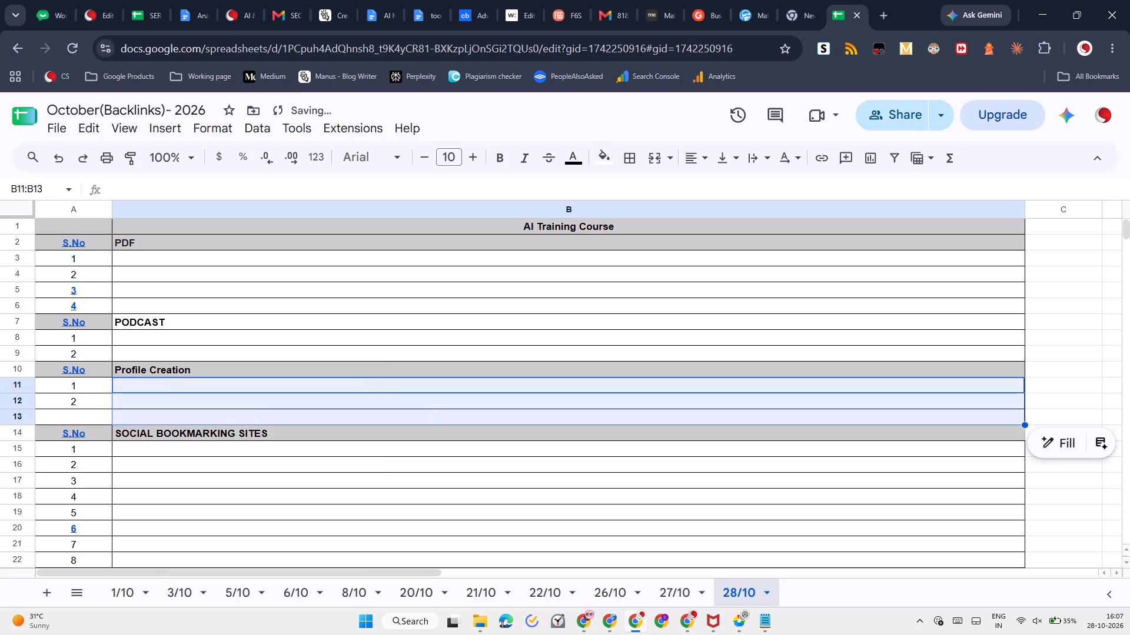
pyautogui.doubleClick(102, 496)
pyautogui.click(162, 465)
pyautogui.click(164, 449)
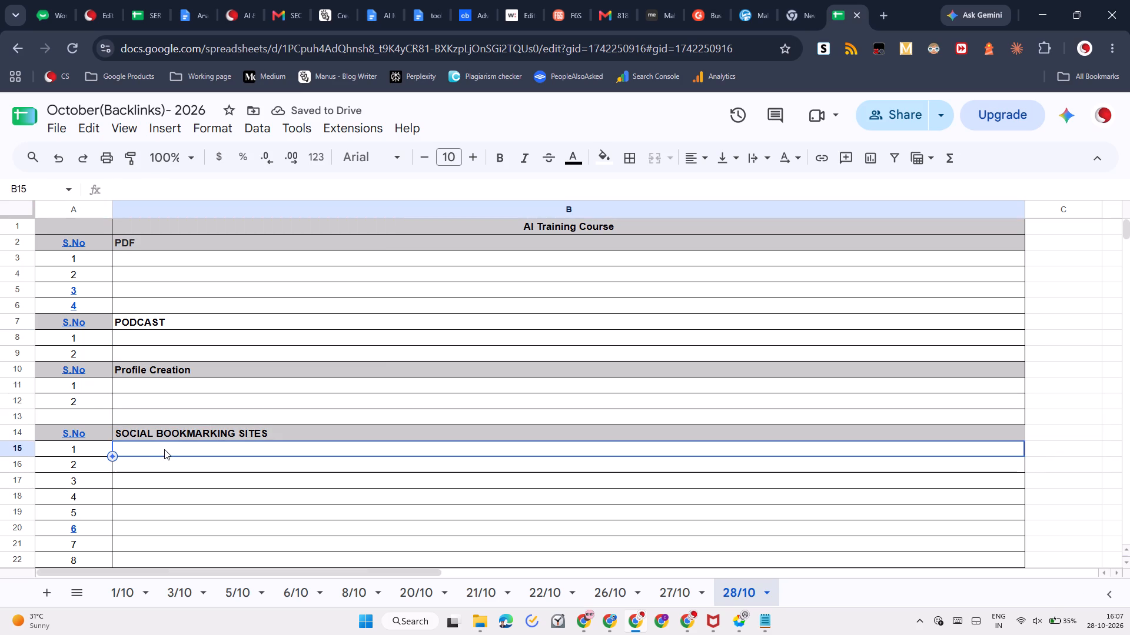
# Enter serial number 3 in cell A13 of the Profile Creation section and centre it horizontally.
pyautogui.click(77, 417)
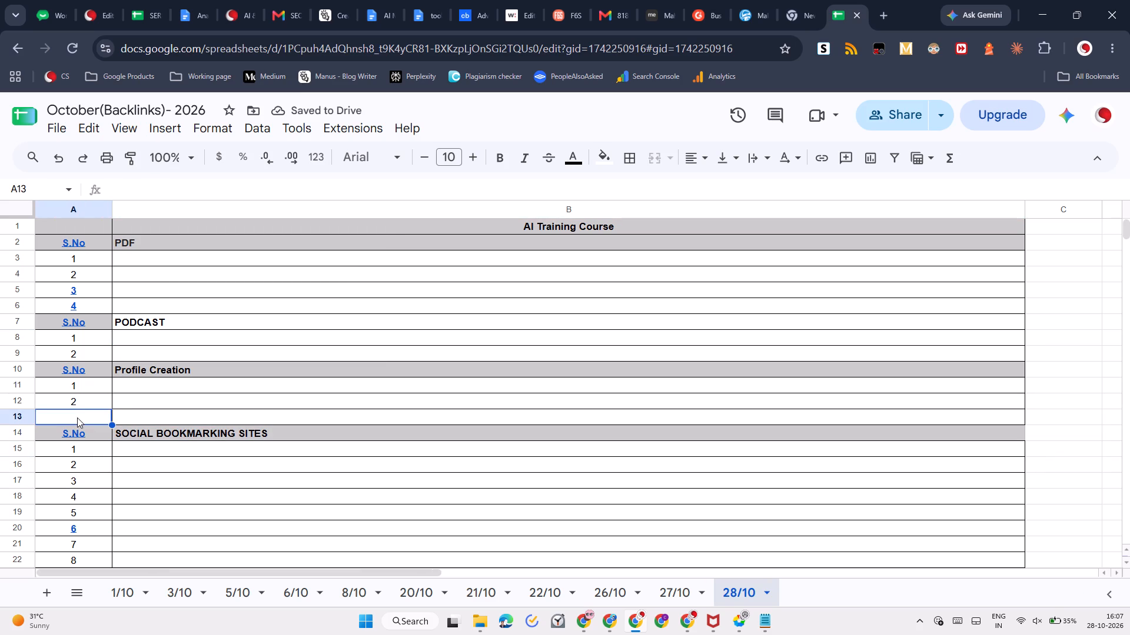
pyautogui.press('3')
pyautogui.click(172, 417)
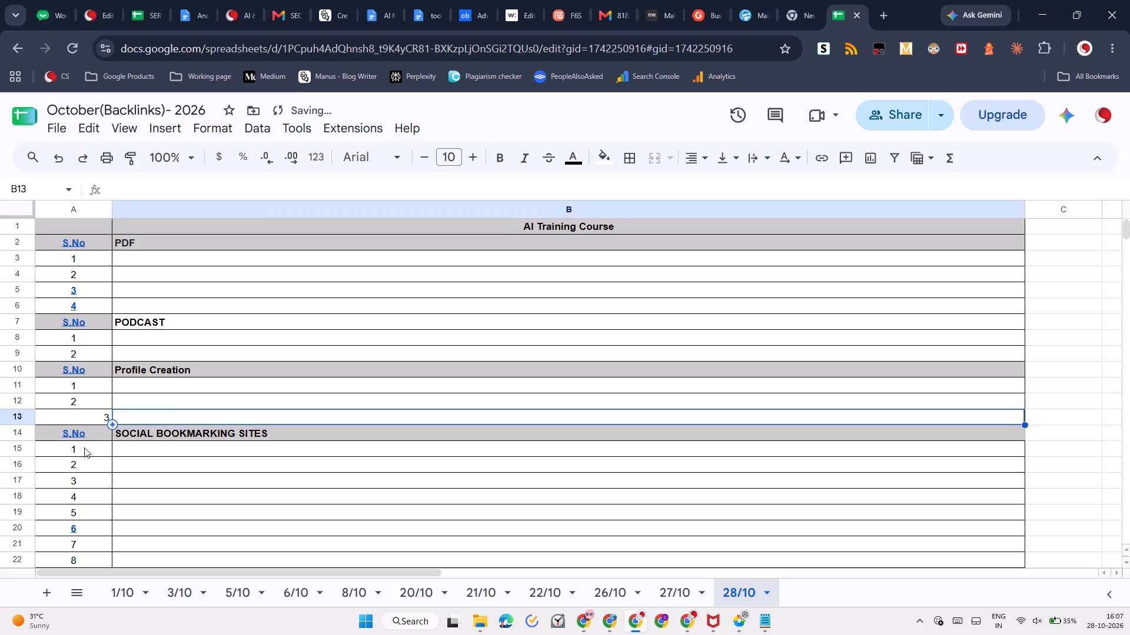
pyautogui.click(84, 447)
pyautogui.click(91, 413)
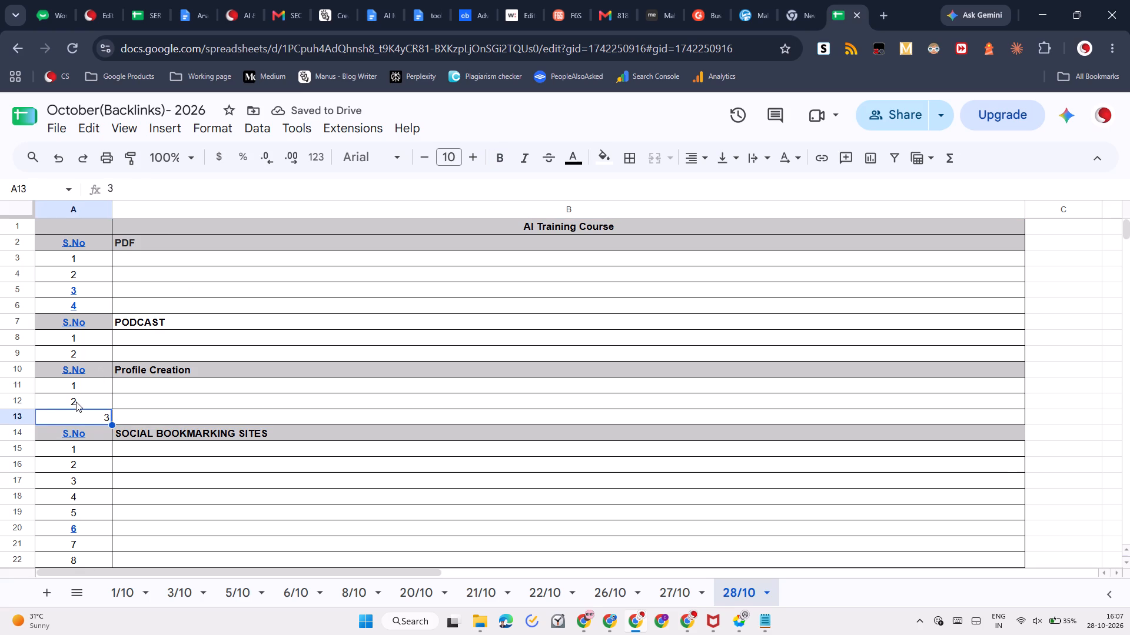
pyautogui.doubleClick(76, 402)
pyautogui.click(85, 414)
pyautogui.click(706, 158)
pyautogui.click(718, 183)
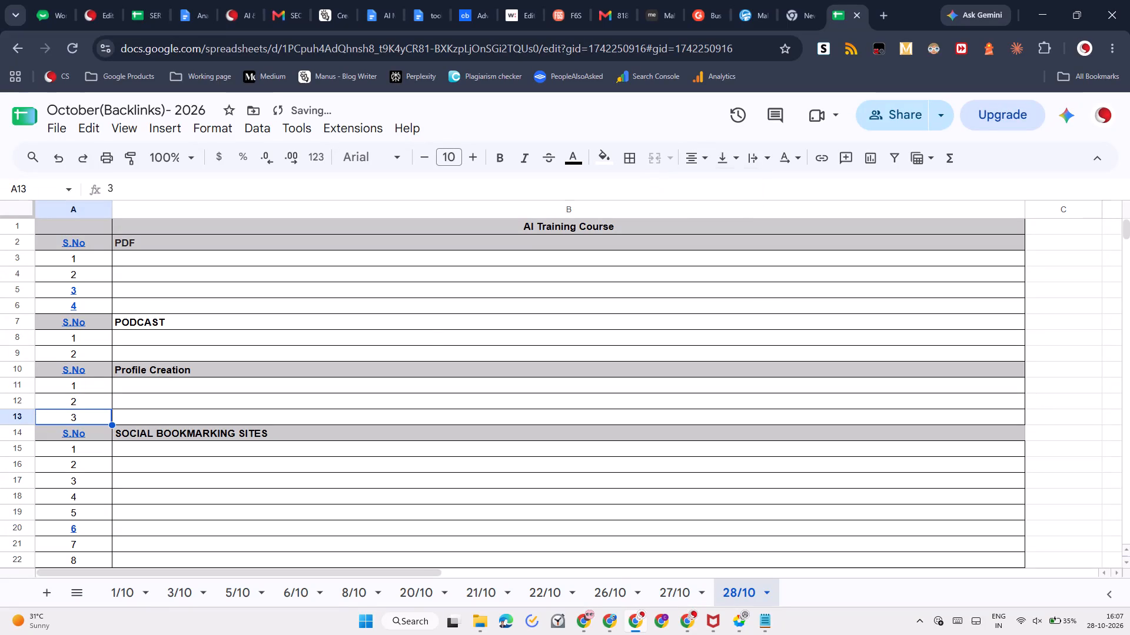
pyautogui.click(424, 359)
pyautogui.click(132, 416)
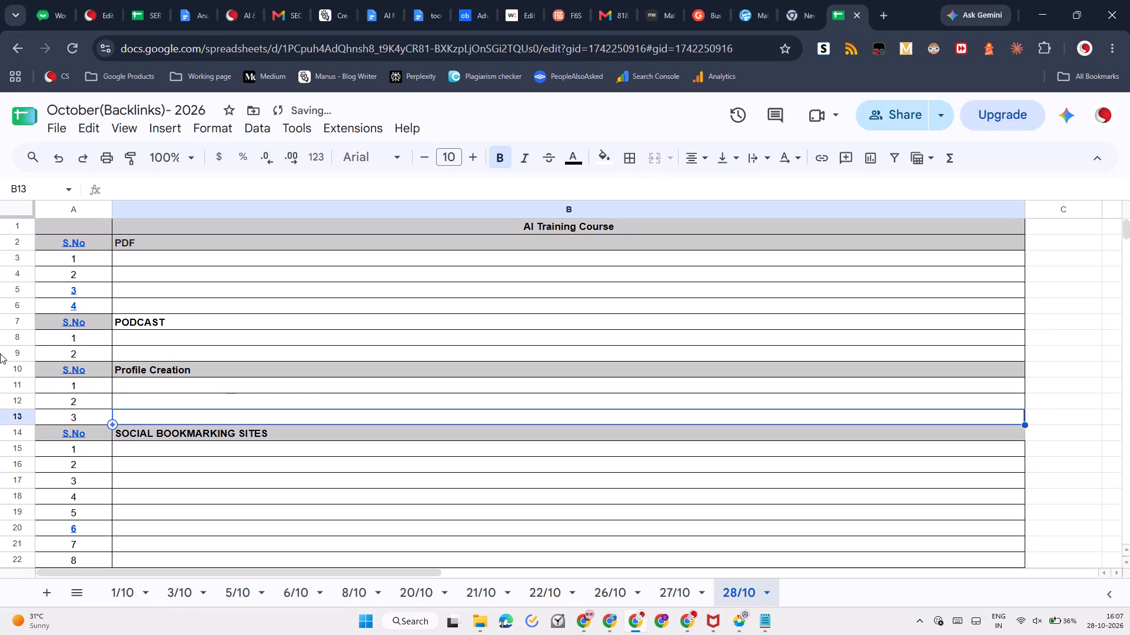
# Delete row 10, which holds the Profile Creation heading.
pyautogui.click(0, 365)
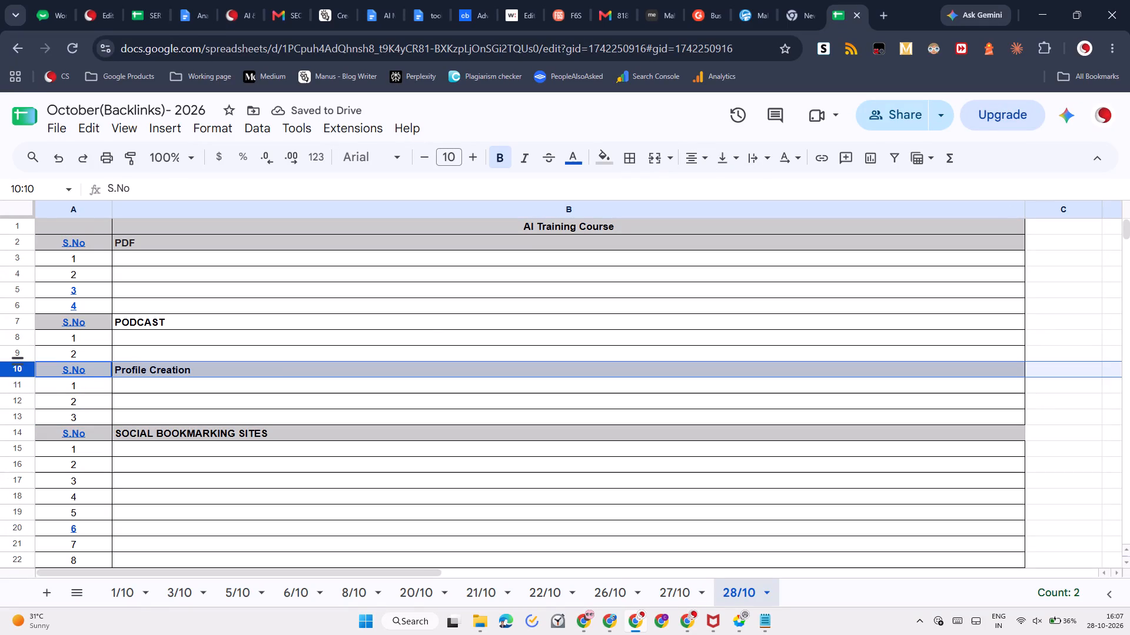
pyautogui.rightClick(1, 371)
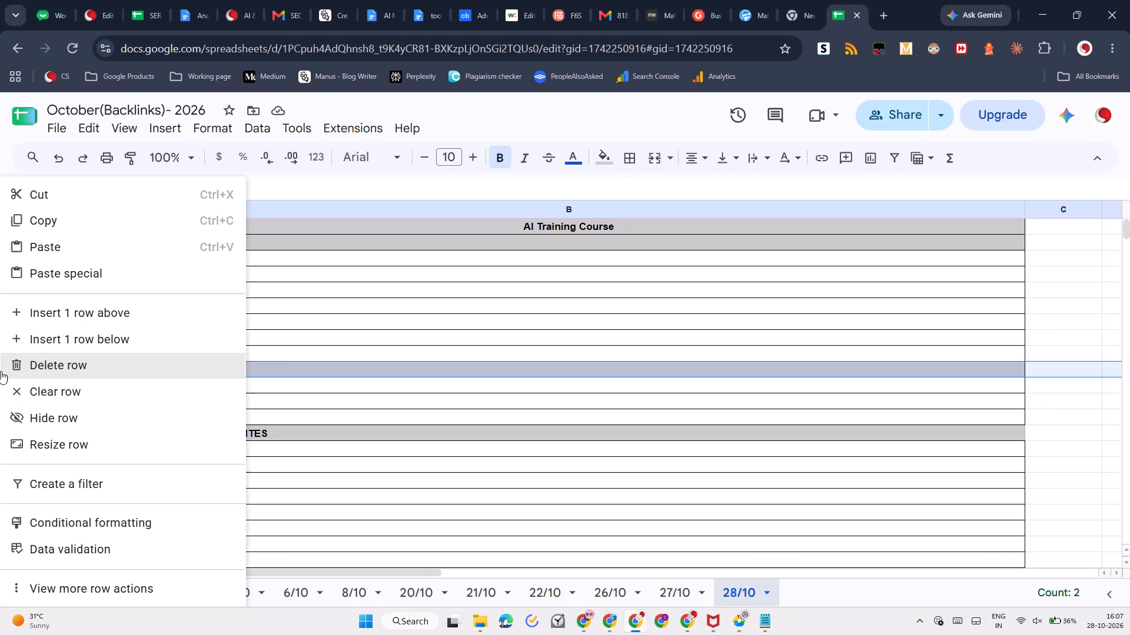
pyautogui.click(95, 376)
pyautogui.click(220, 393)
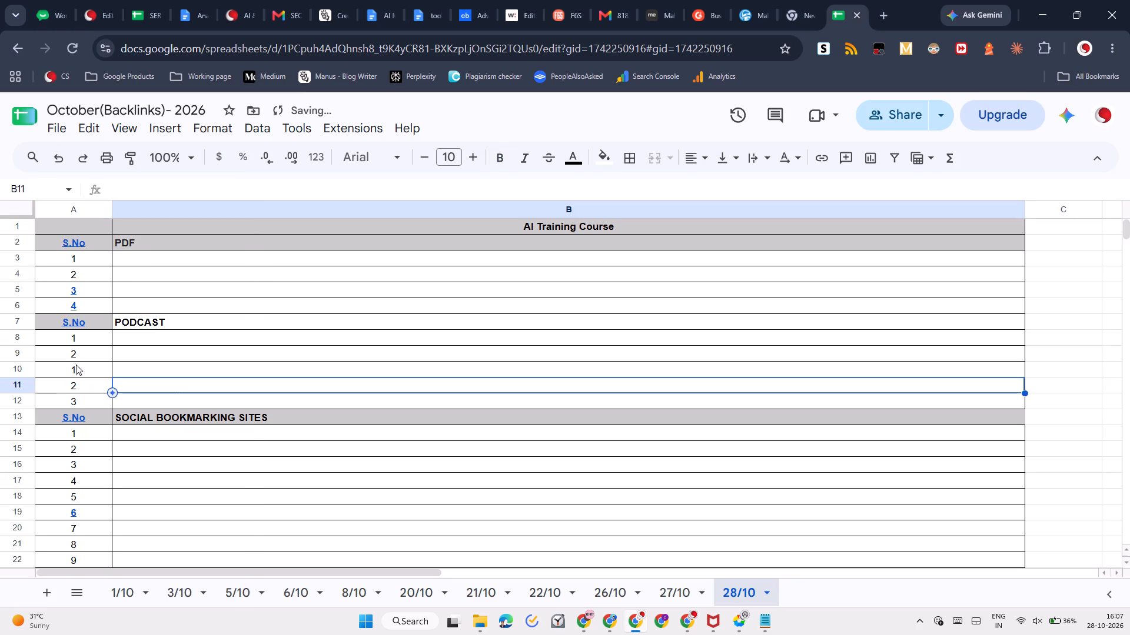
# Clear the serial numbers in cells A10 to A12 and renumber them 3, 4 and 5 to continue the PODCAST section.
pyautogui.moveTo(80, 367); pyautogui.dragTo(81, 377)
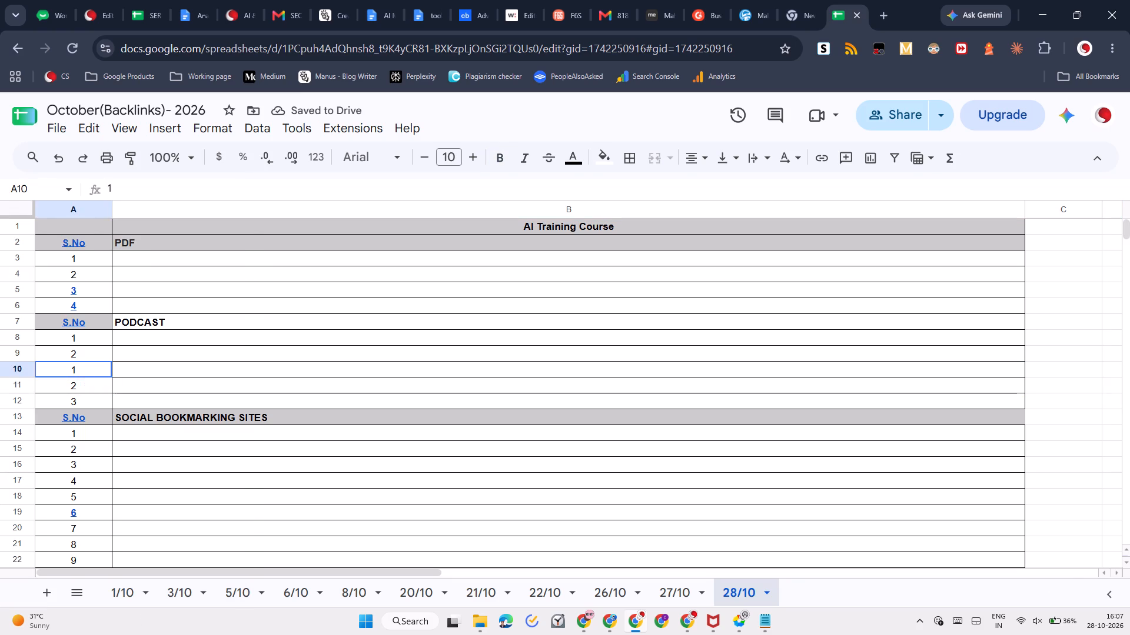
pyautogui.moveTo(81, 377); pyautogui.dragTo(84, 385)
pyautogui.click(84, 385)
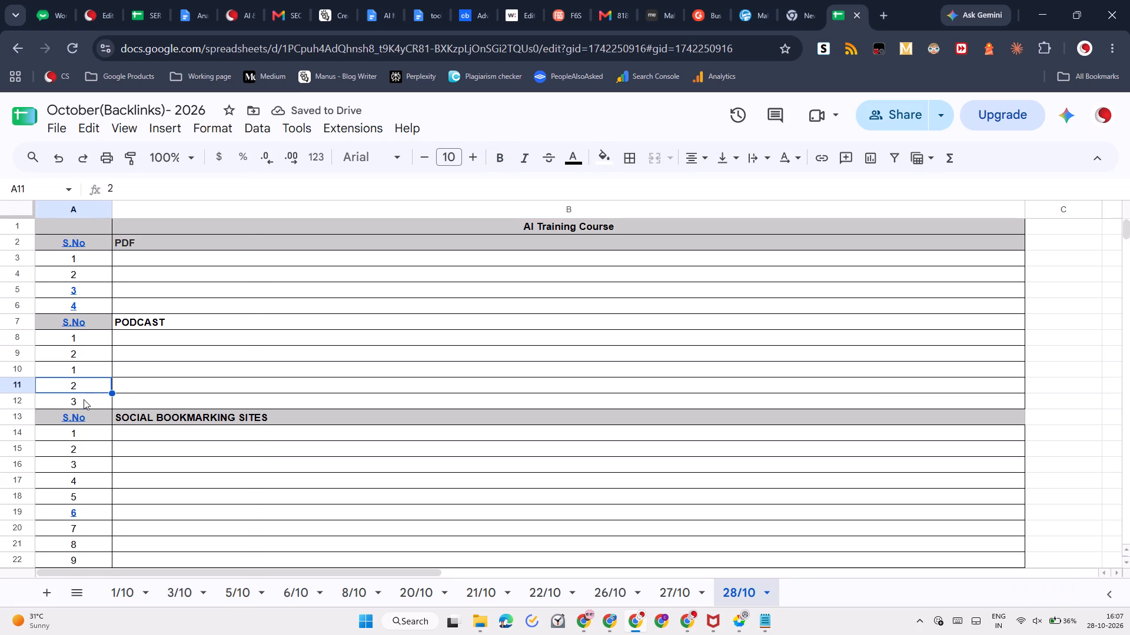
pyautogui.moveTo(84, 399); pyautogui.dragTo(79, 392)
pyautogui.moveTo(78, 385); pyautogui.dragTo(77, 376)
pyautogui.click(77, 376)
pyautogui.press('BackSpace')
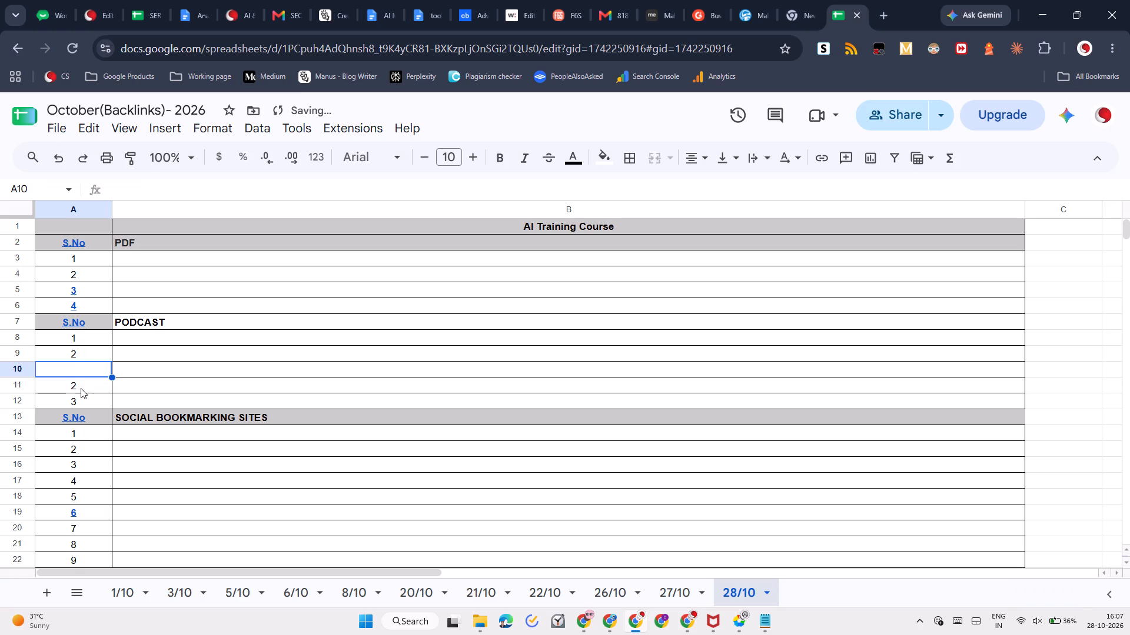
pyautogui.click(81, 388)
pyautogui.press('BackSpace')
pyautogui.click(86, 405)
pyautogui.press('BackSpace')
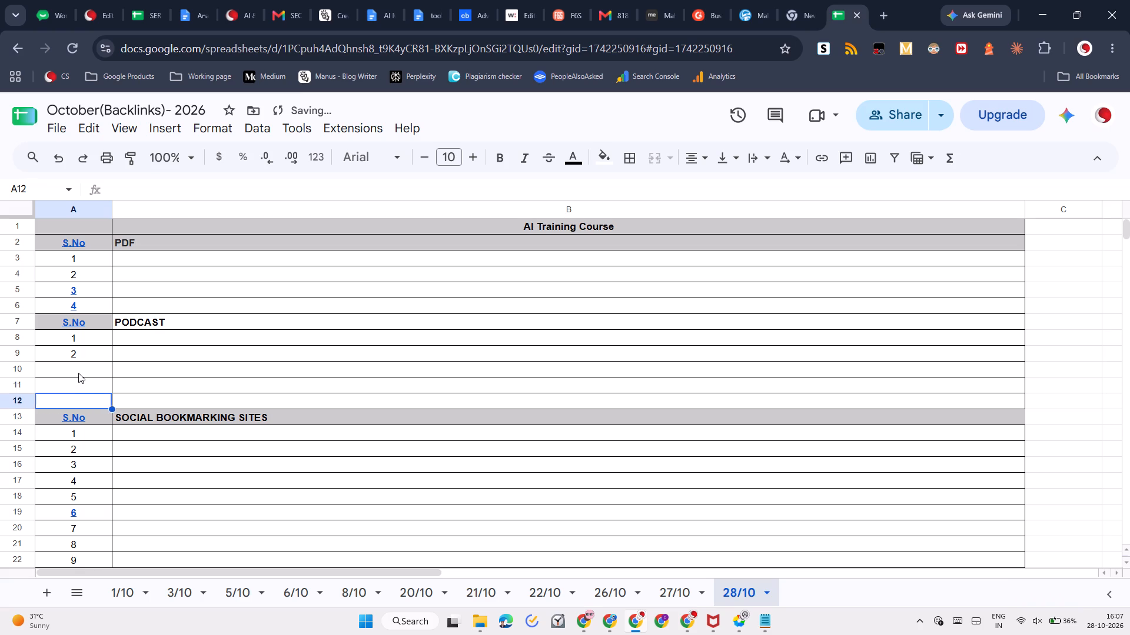
pyautogui.click(78, 373)
pyautogui.press('3')
pyautogui.press('Down')
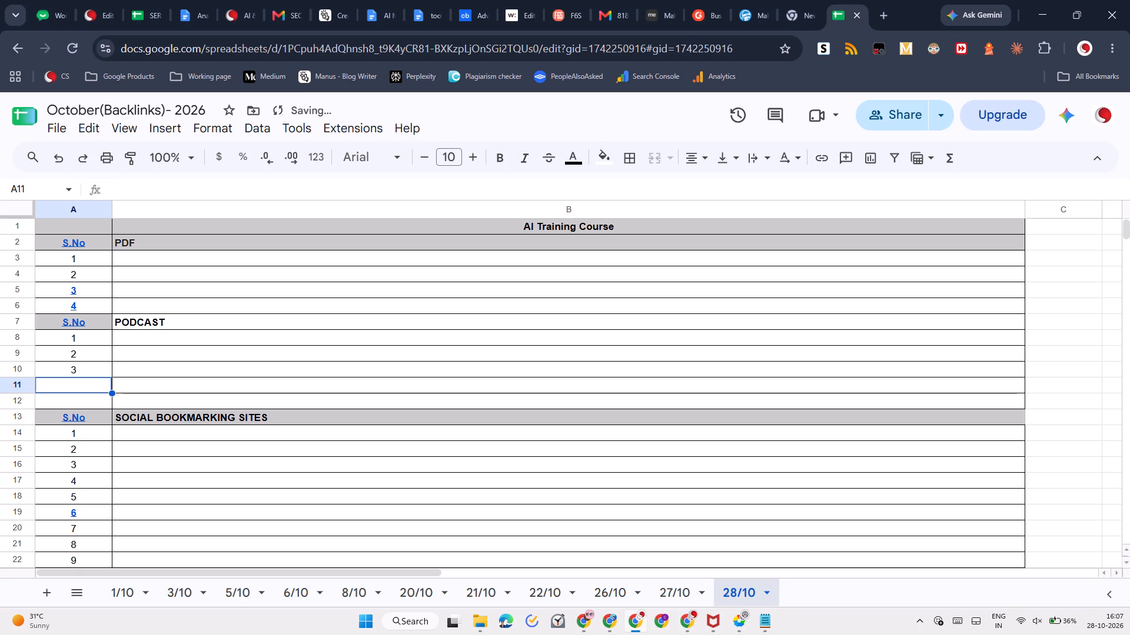
pyautogui.press('4')
pyautogui.press('Down')
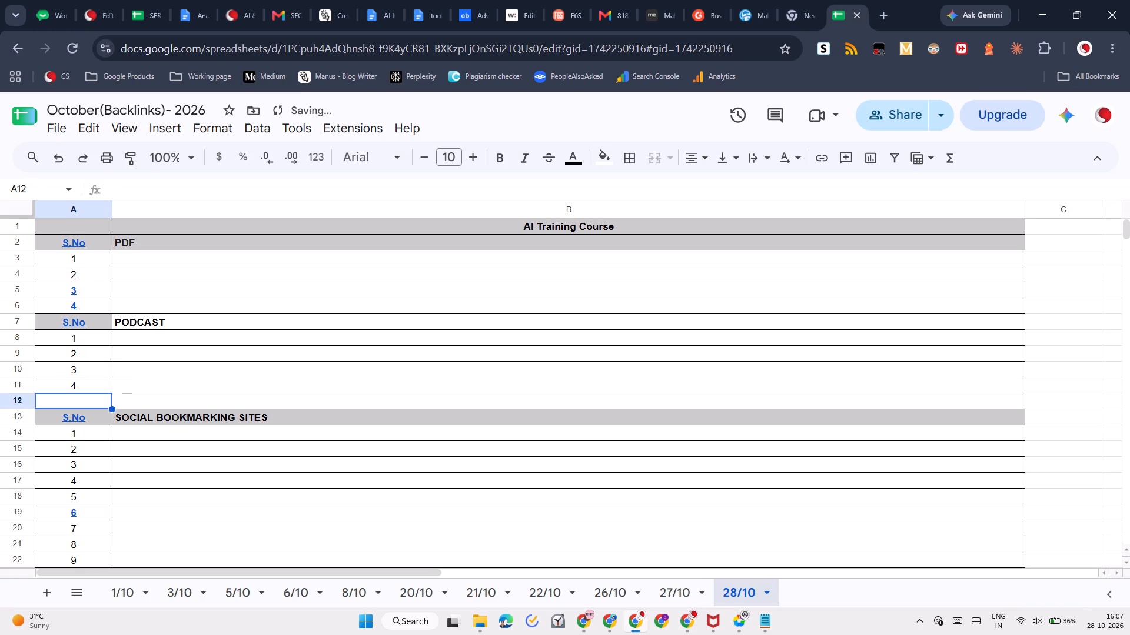
pyautogui.press('5')
pyautogui.doubleClick(138, 342)
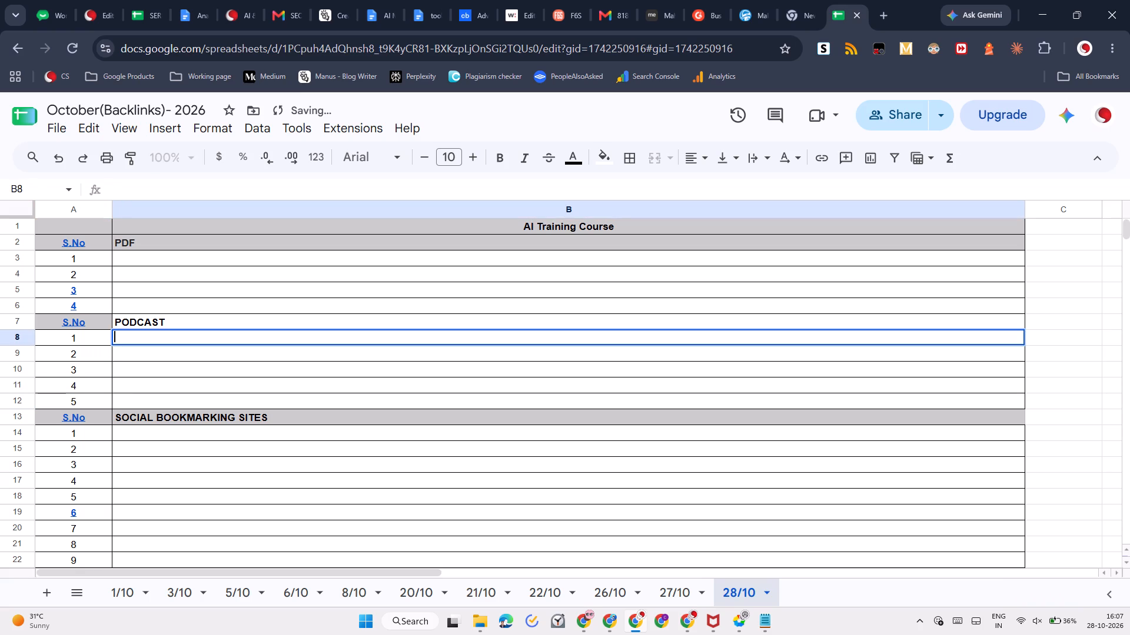
# Replace the PODCAST heading in cell B7 with "Profile Creation".
pyautogui.doubleClick(160, 319)
pyautogui.click(160, 319)
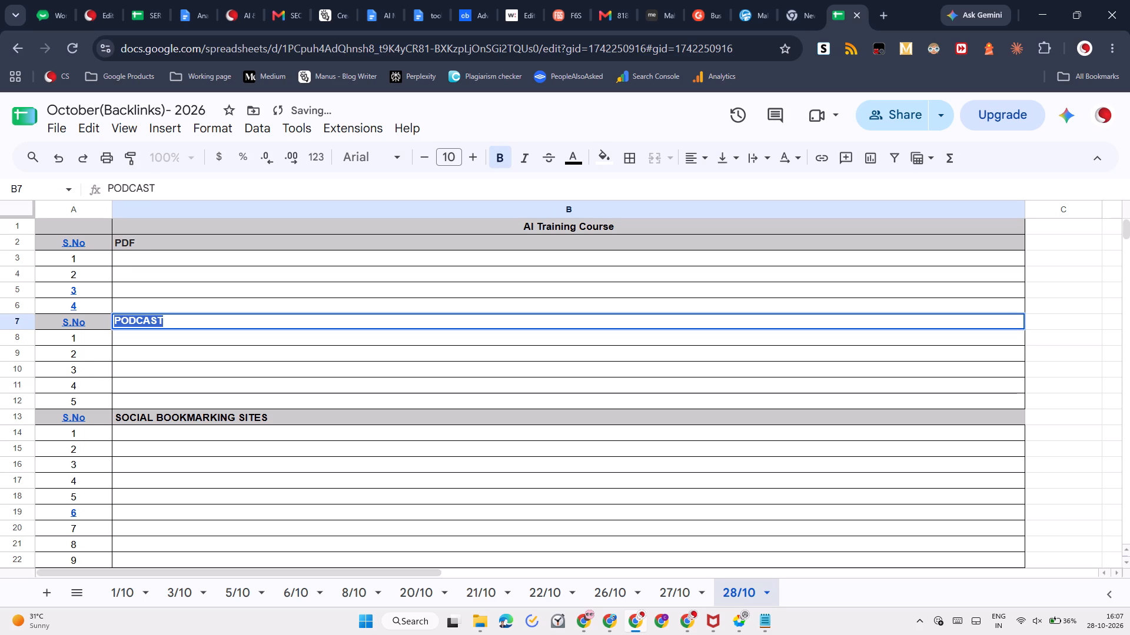
pyautogui.press('BackSpace')
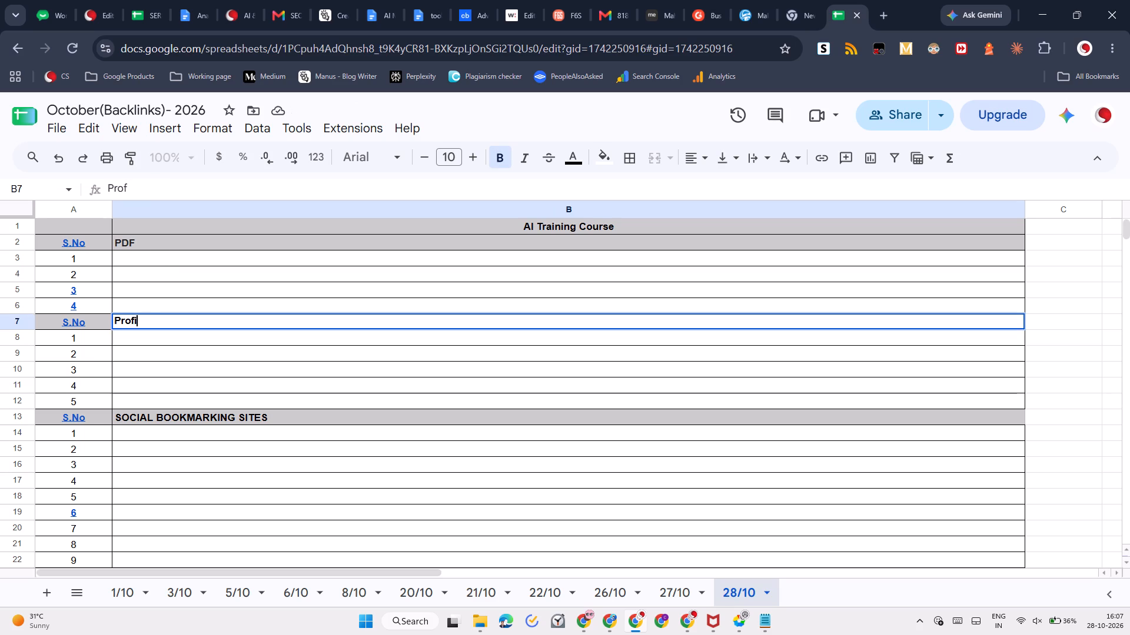
pyautogui.write('reation')
pyautogui.press('Return')
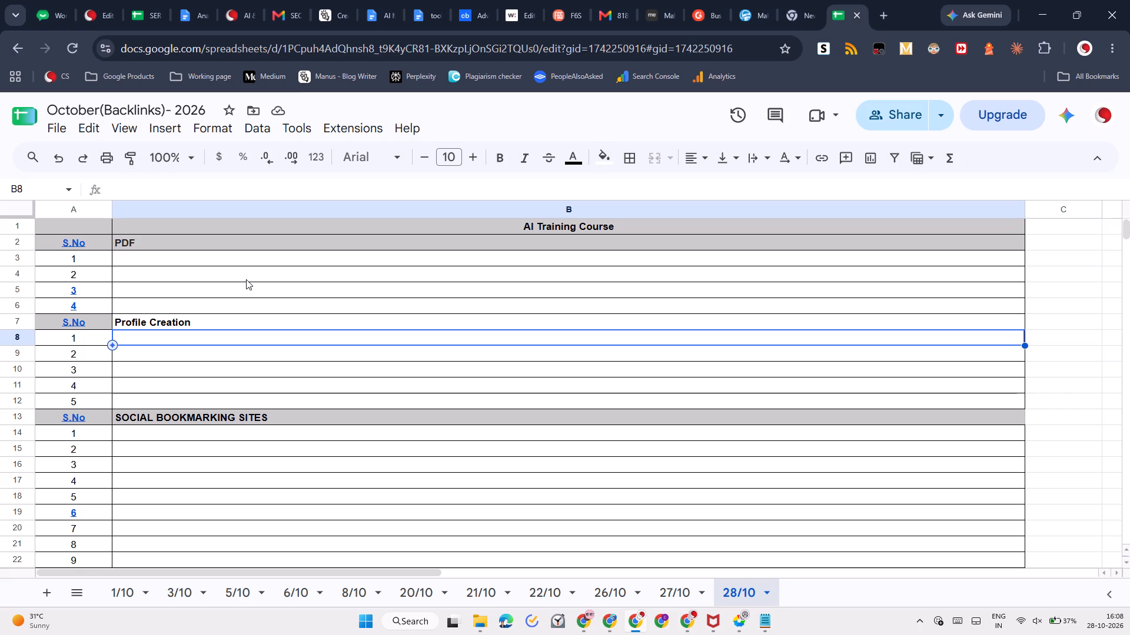
# Fill the Profile Creation heading cell B7 with light grey.
pyautogui.click(152, 289)
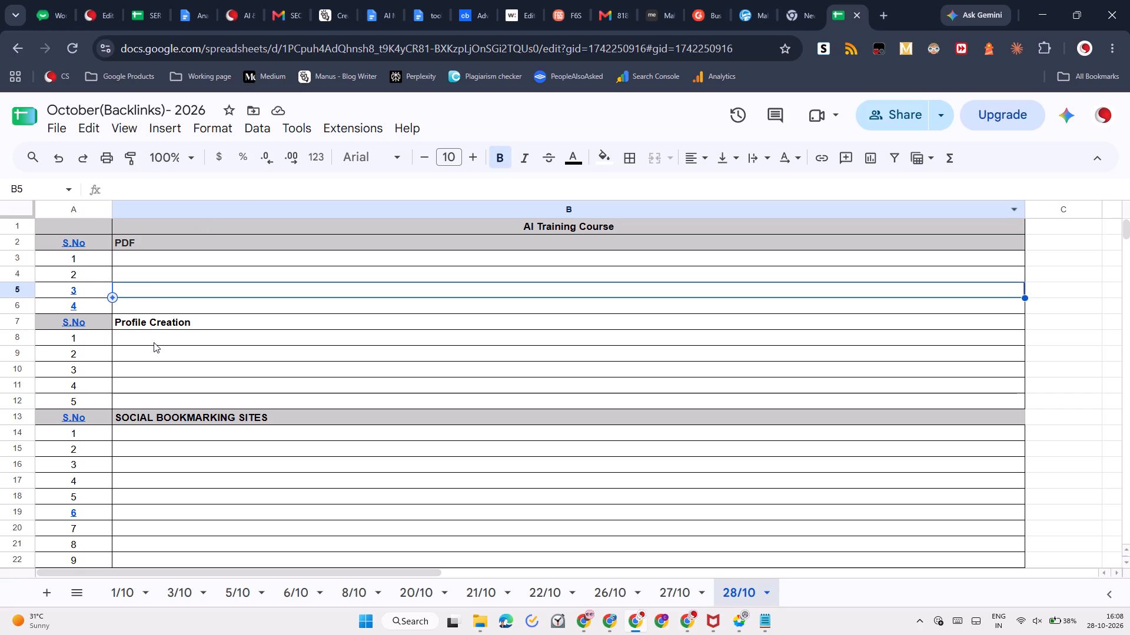
pyautogui.click(155, 325)
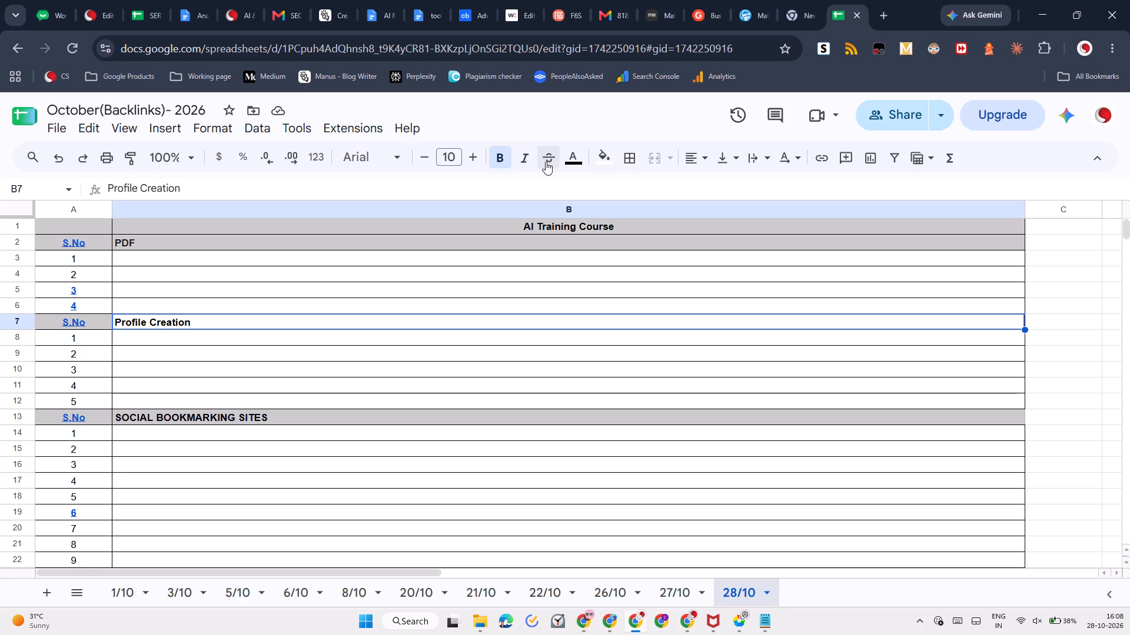
pyautogui.click(603, 153)
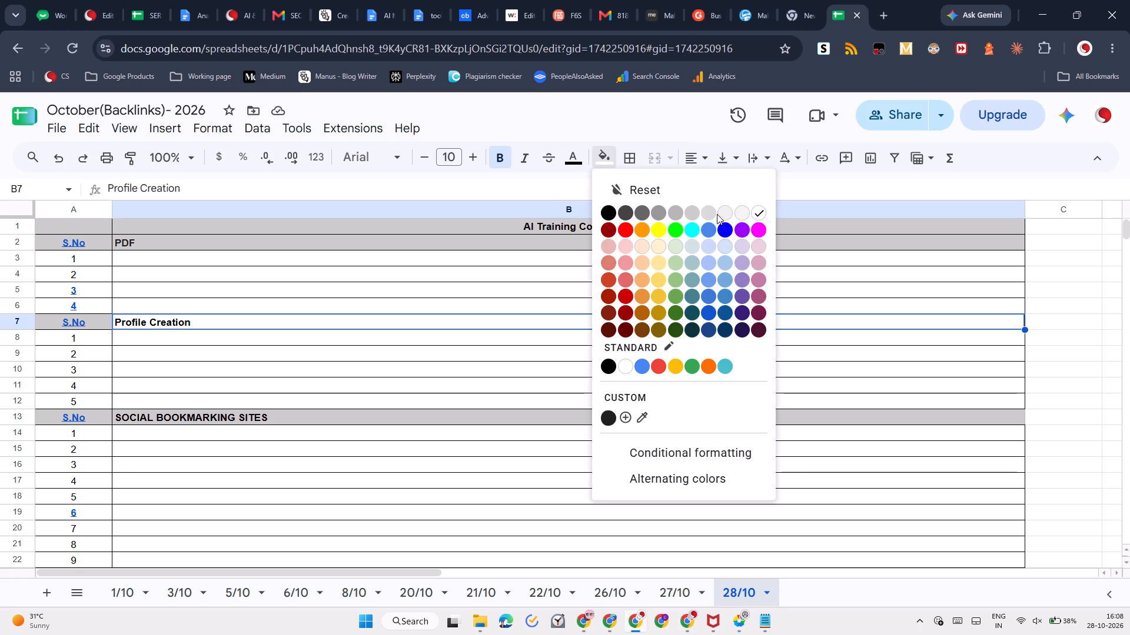
pyautogui.click(712, 214)
pyautogui.click(348, 375)
pyautogui.click(247, 340)
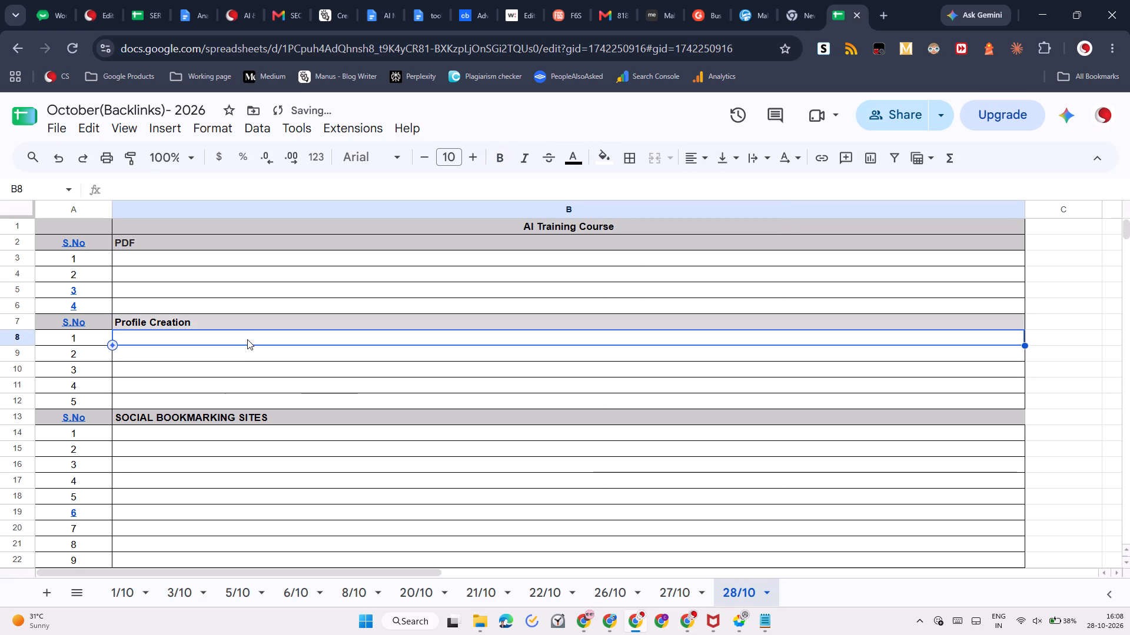
pyautogui.click(567, 0)
pyautogui.click(496, 0)
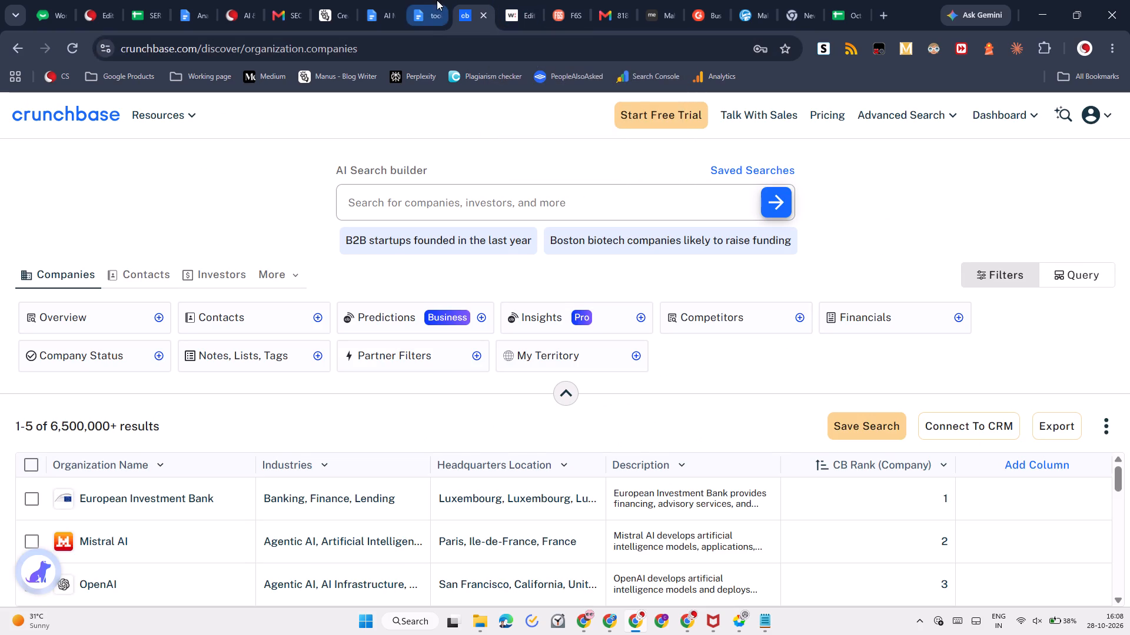
pyautogui.doubleClick(391, 49)
pyautogui.doubleClick(444, 47)
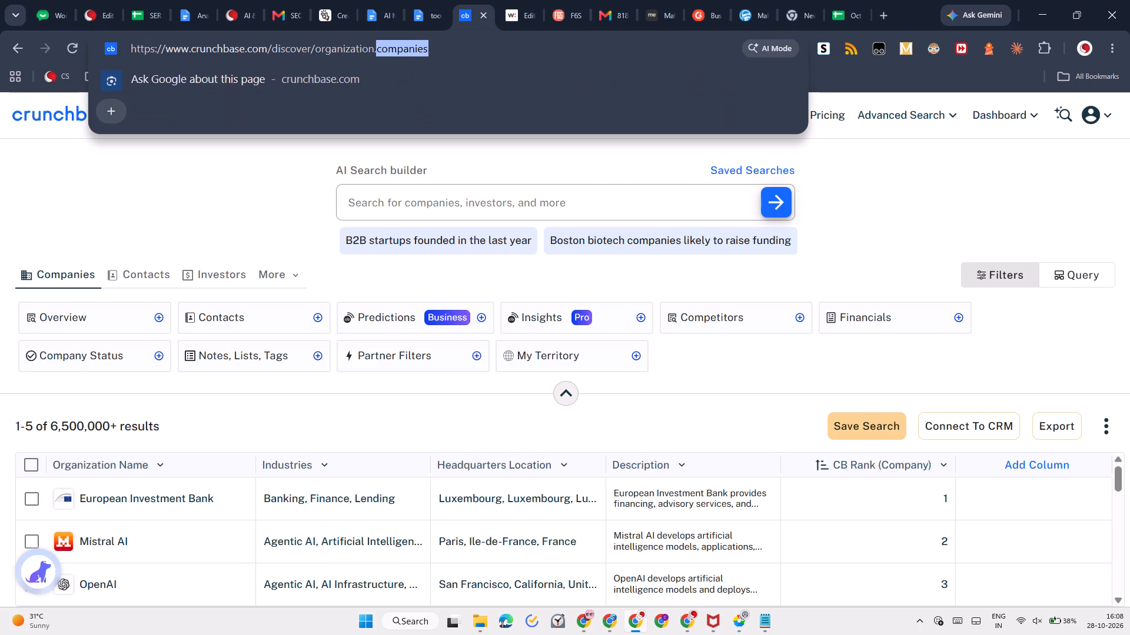
pyautogui.moveTo(444, 47); pyautogui.dragTo(453, 57)
pyautogui.click(453, 57)
pyautogui.hotkey('ctrl', 'c')
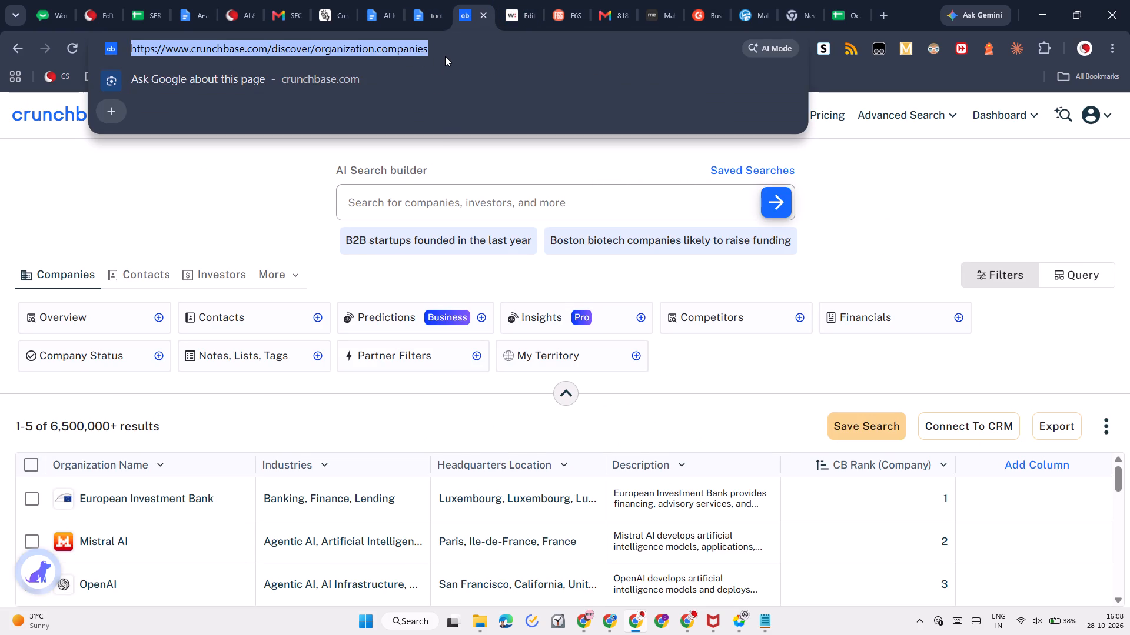
pyautogui.click(835, 0)
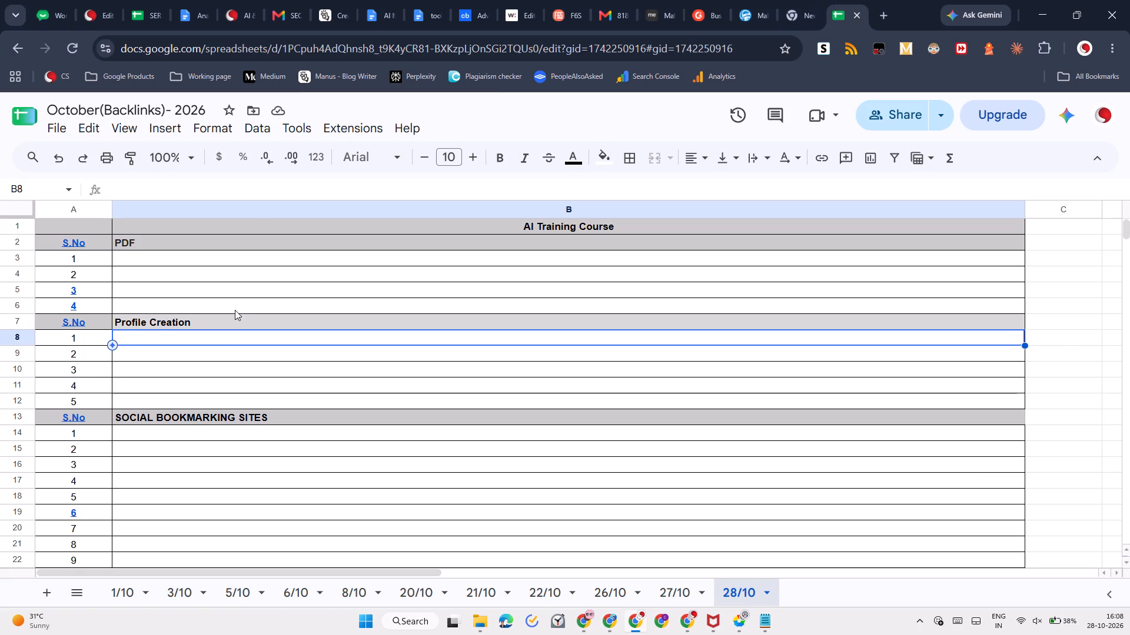
pyautogui.hotkey('ctrl', 'v')
# Copy the Wellfound profile editing page's address, wellfound.com/profile/edit, for the Profile Creation list.
pyautogui.doubleClick(489, 0)
pyautogui.click(506, 3)
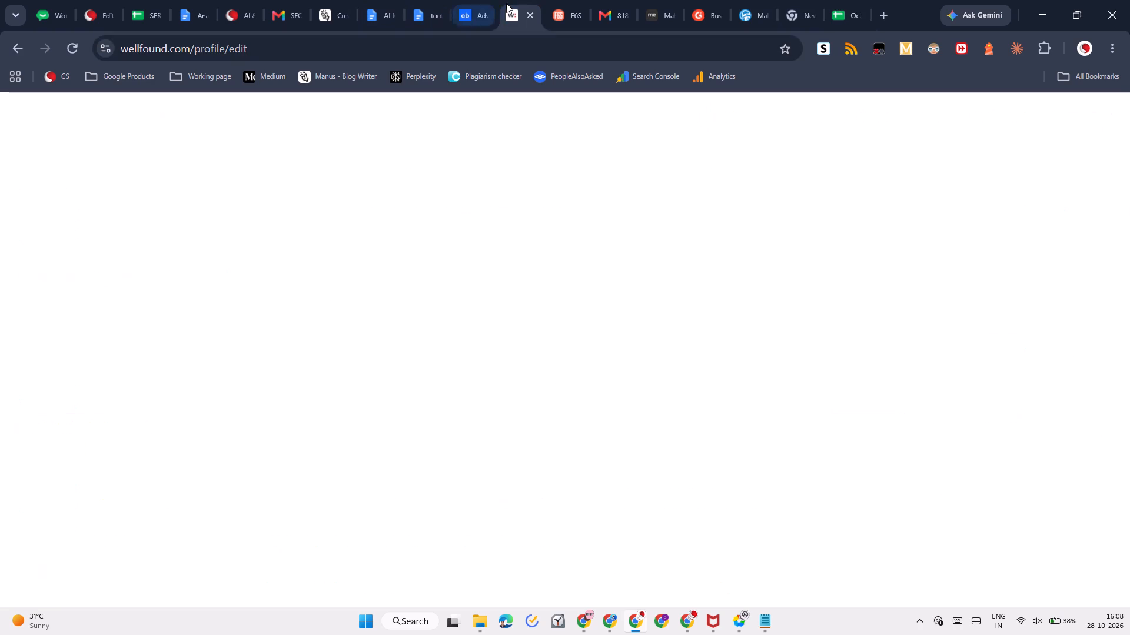
pyautogui.click(353, 50)
pyautogui.hotkey('ctrl', 'c')
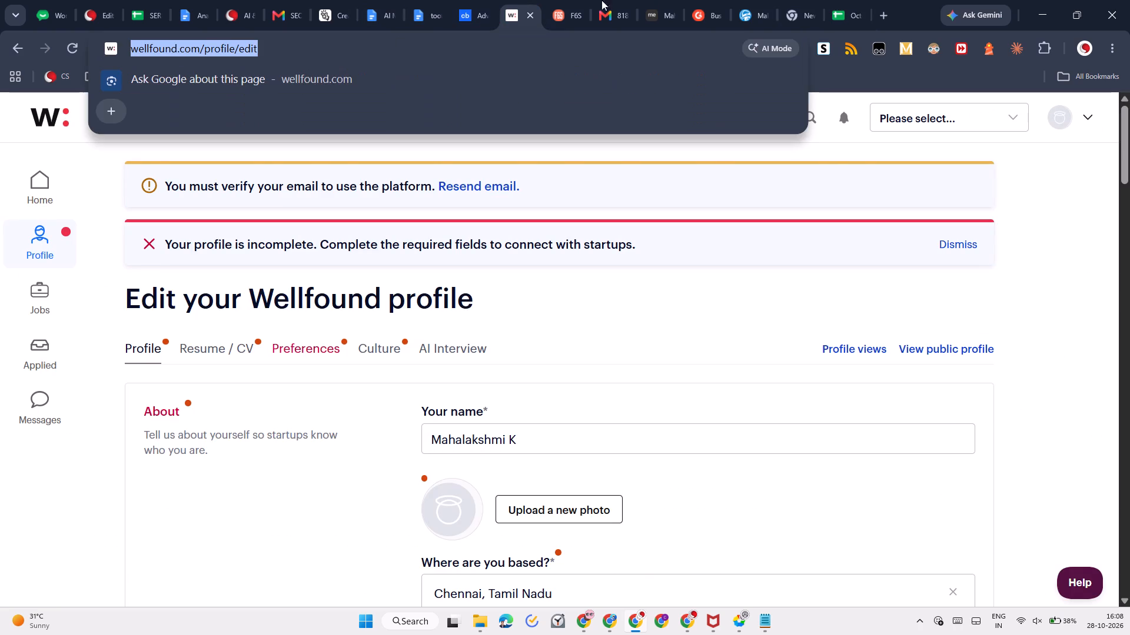
# Paste the Wellfound profile editing address into cell B9 of the October backlinks sheet, under Profile Creation.
pyautogui.click(835, 0)
pyautogui.click(202, 357)
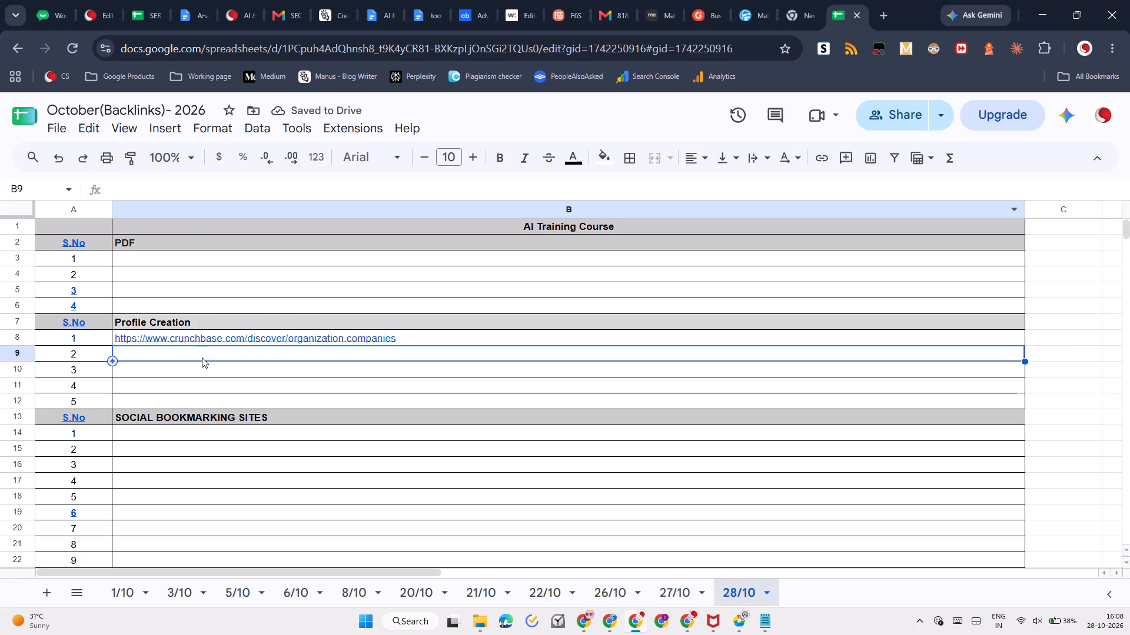
pyautogui.hotkey('ctrl', 'v')
# Open the account's own profile page on F6S and copy its web address.
pyautogui.click(551, 0)
pyautogui.click(522, 0)
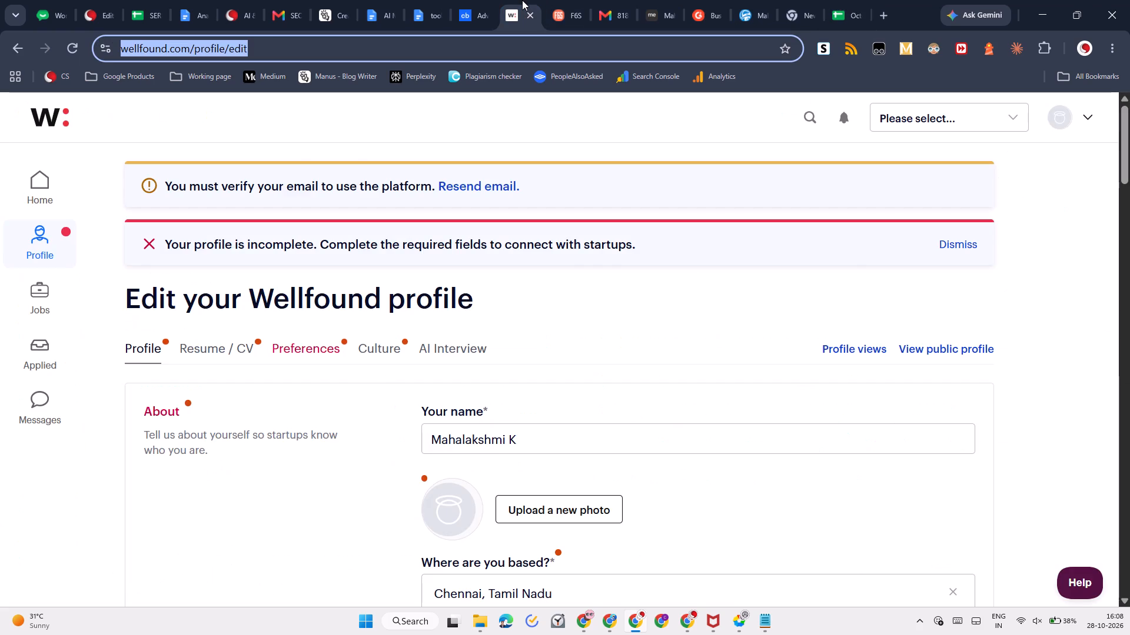
pyautogui.click(563, 0)
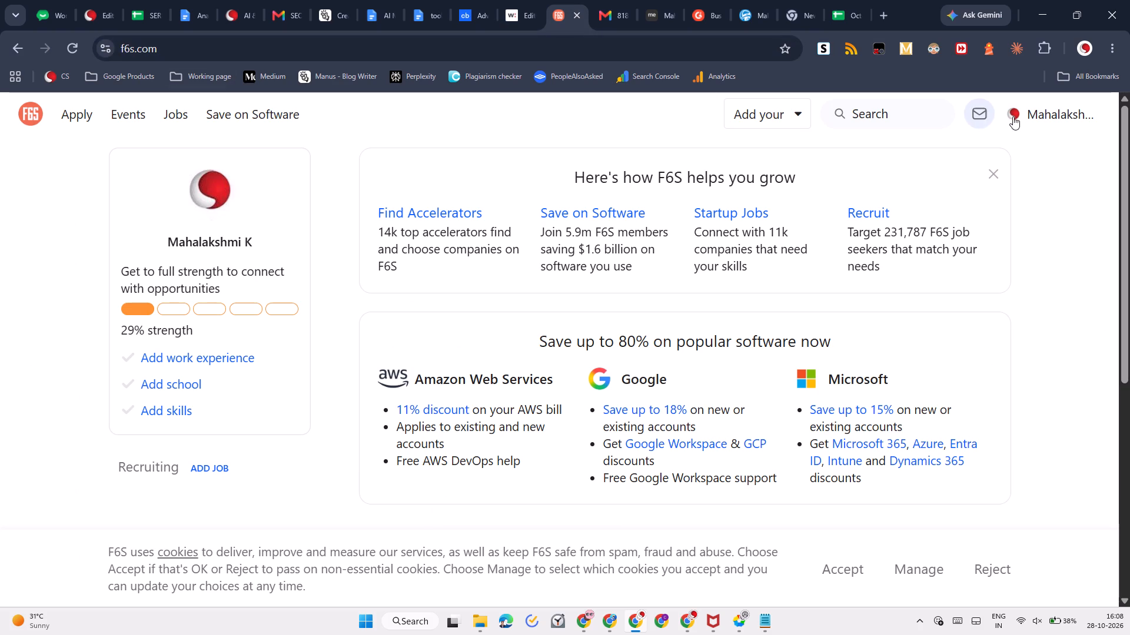
pyautogui.doubleClick(1018, 115)
pyautogui.click(1020, 115)
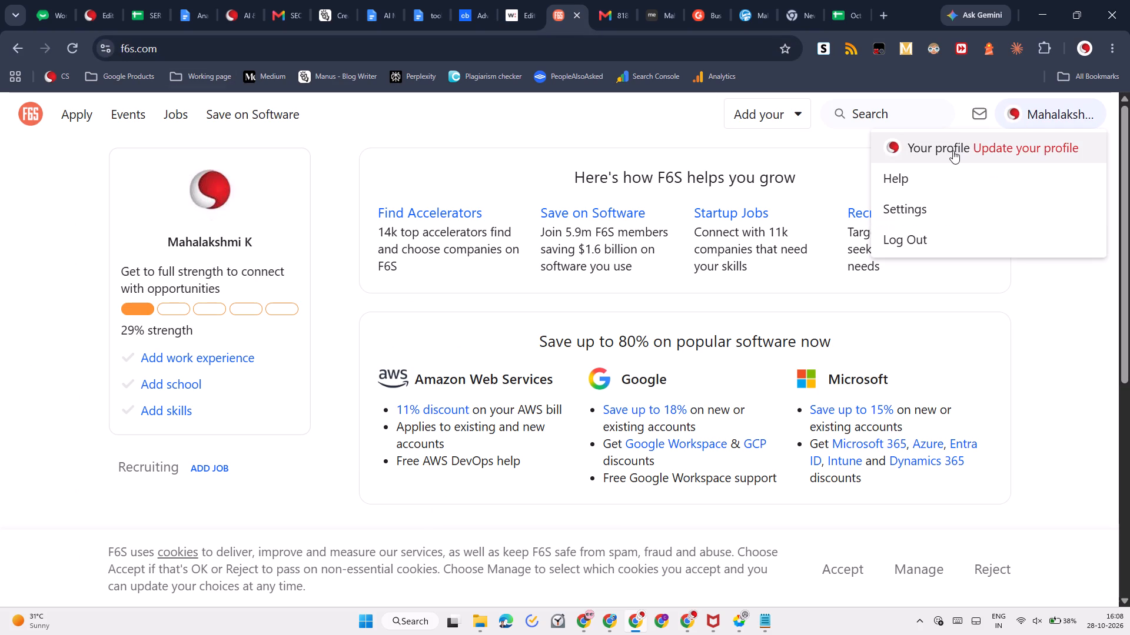
pyautogui.click(953, 151)
pyautogui.click(300, 46)
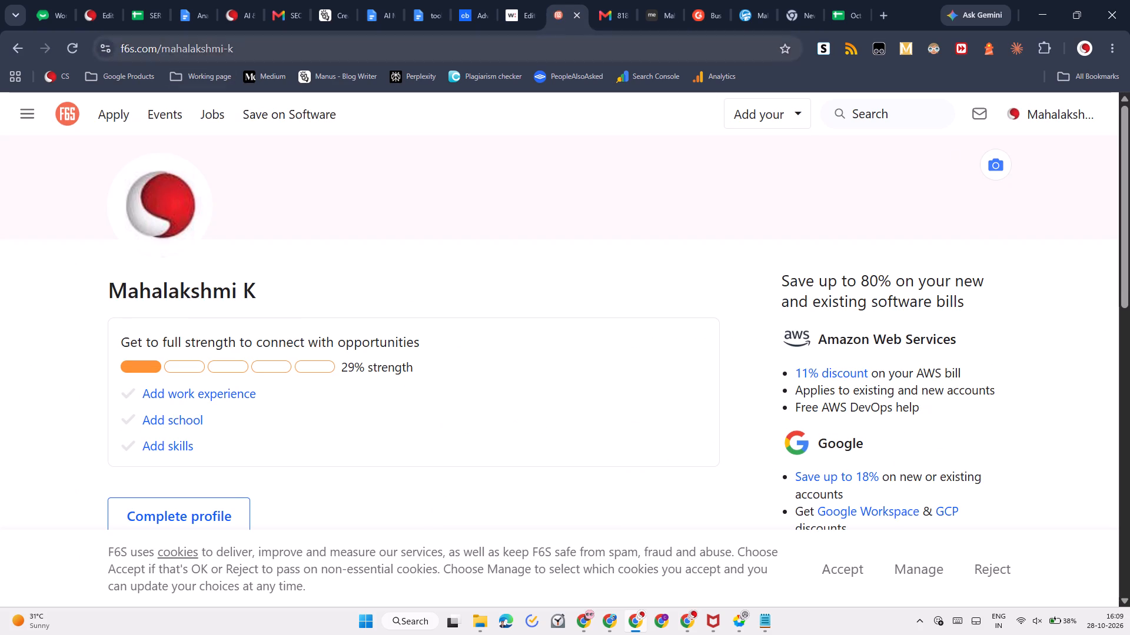
pyautogui.hotkey('ctrl', 'c')
pyautogui.keyDown('ctrl'); pyautogui.moveTo(300, 46); pyautogui.dragTo(790, 0); pyautogui.keyUp('ctrl')
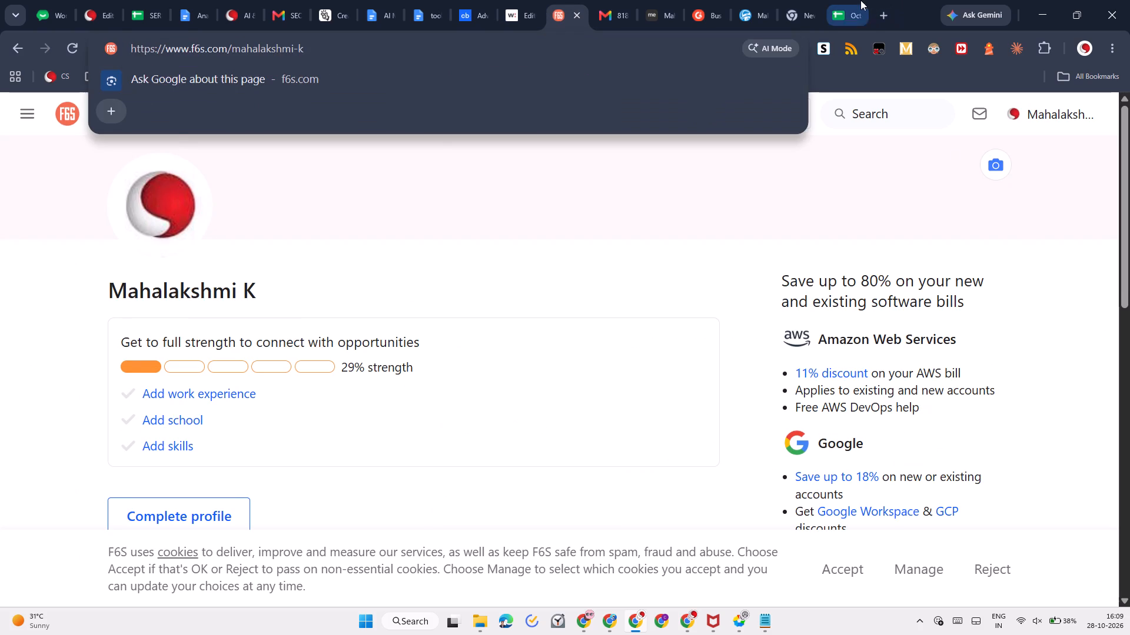
# Paste the F6S profile address into cell B10 of the October backlinks sheet as the third Profile Creation entry.
pyautogui.click(860, 0)
pyautogui.click(162, 358)
pyautogui.click(111, 373)
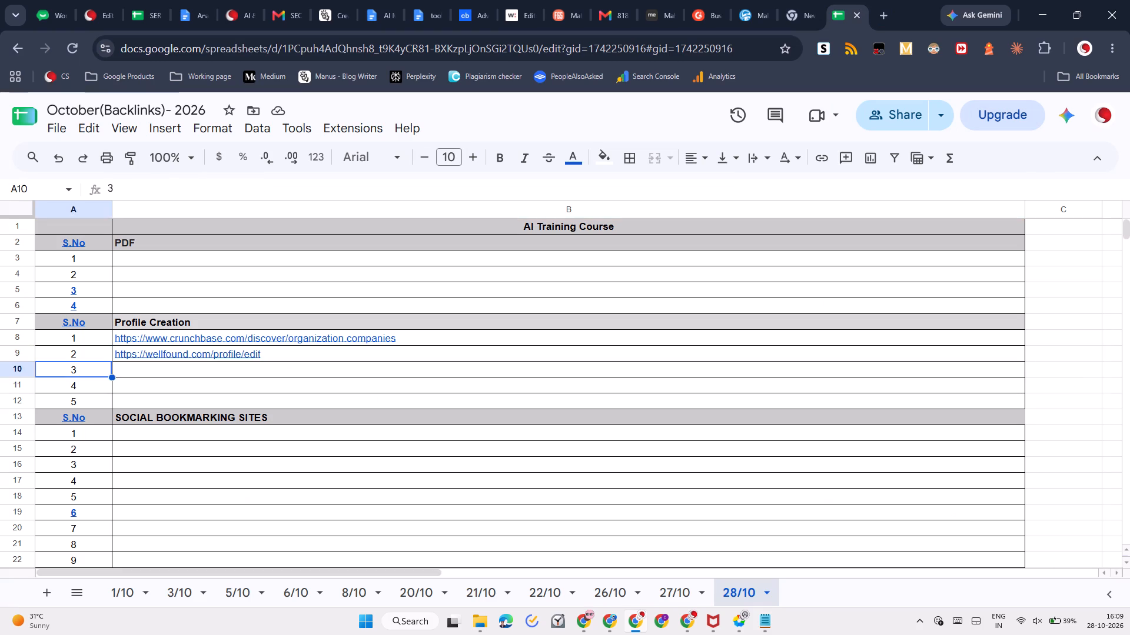
pyautogui.click(143, 373)
pyautogui.hotkey('ctrl', 'v')
pyautogui.click(148, 385)
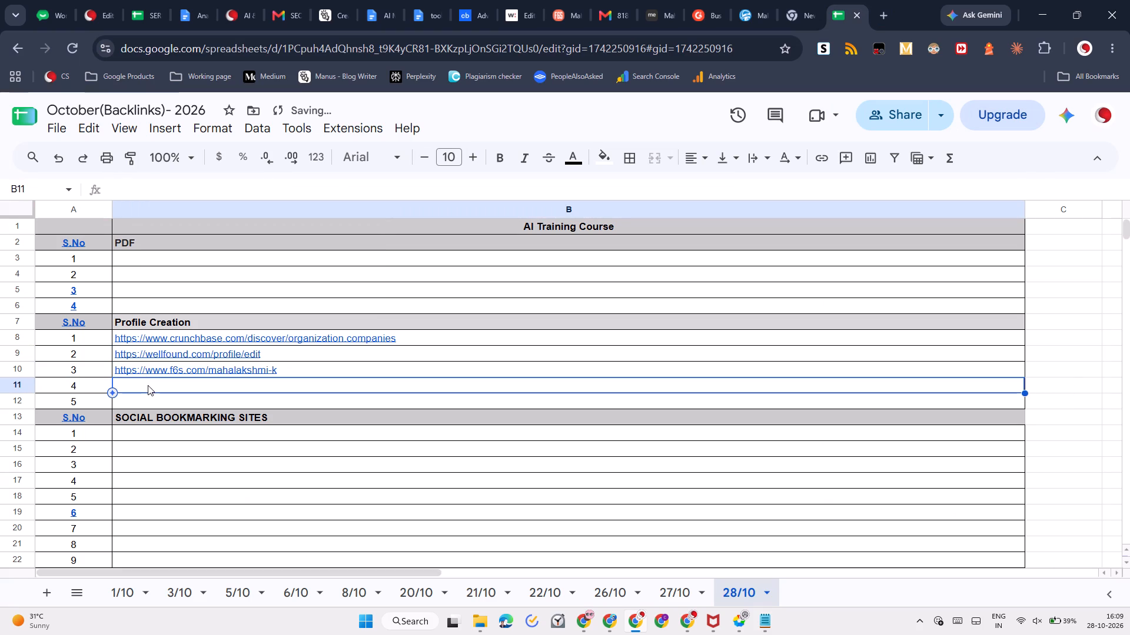
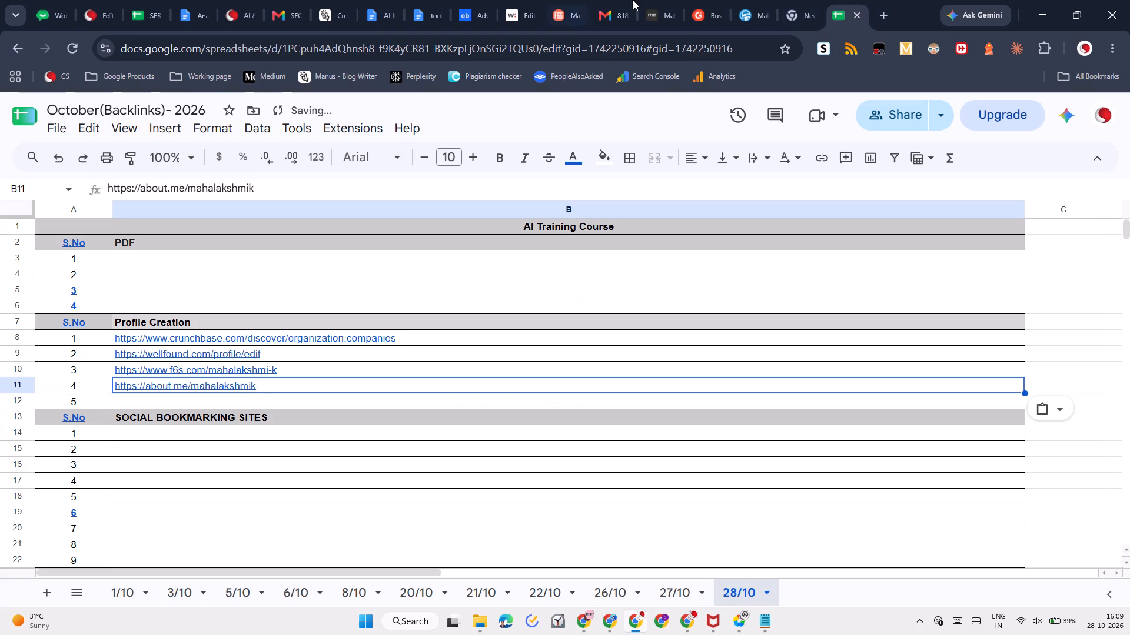
# Switch from the backlinks sheet to the open AlternativeTo user profile page for the Profile Creation list.
pyautogui.click(724, 0)
pyautogui.click(772, 0)
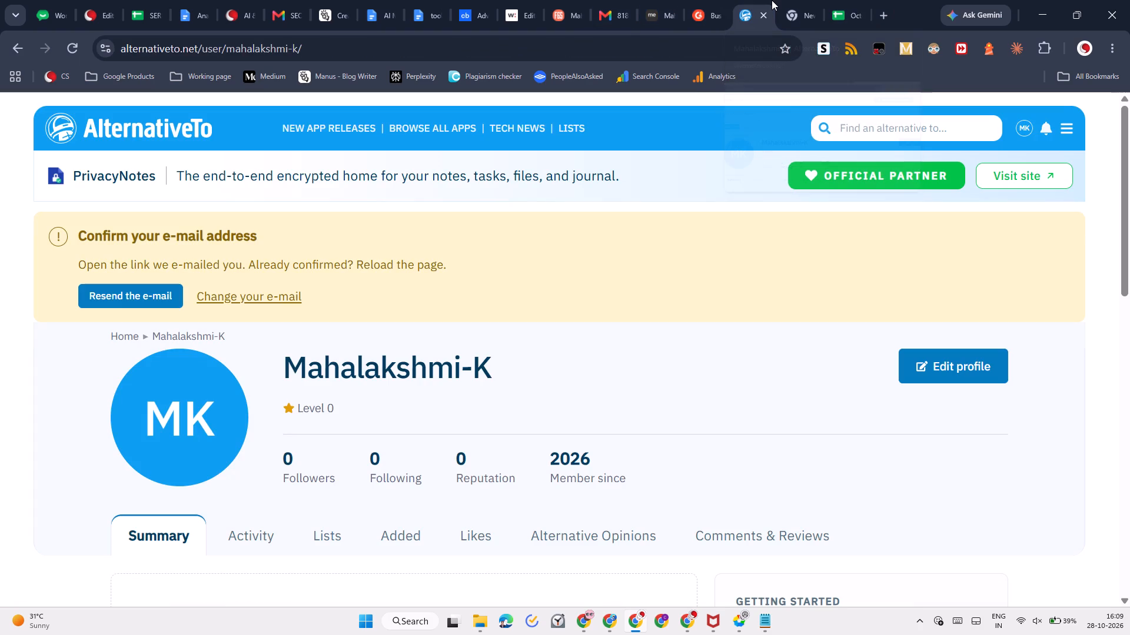